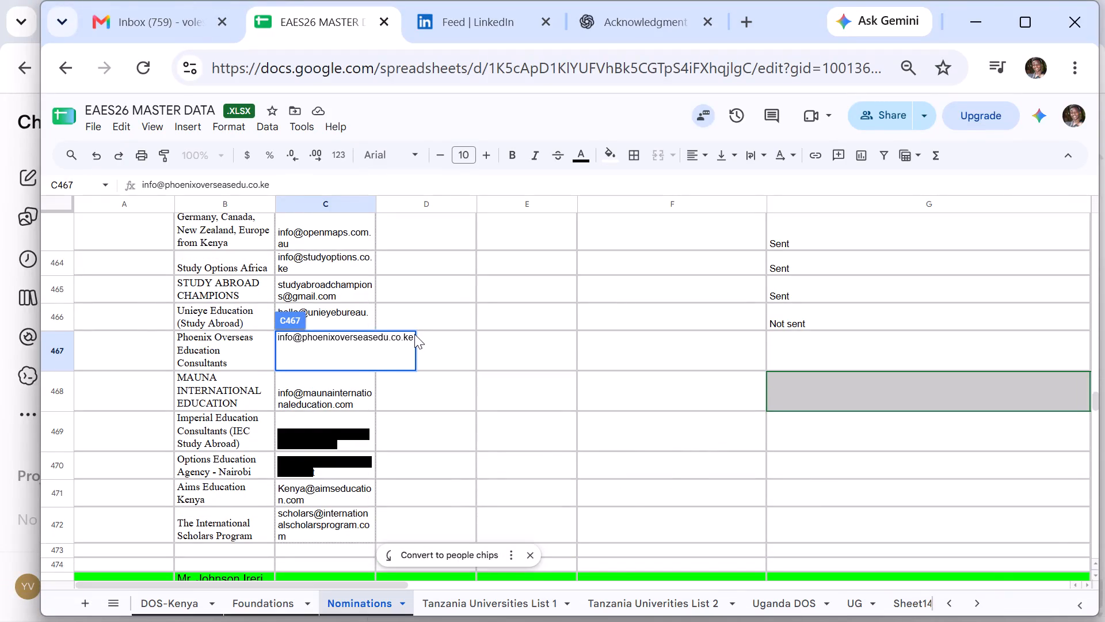
Copy the contact email address of Phoenix Overseas Education Consultants from its cell in the Nominations sheet.
{"action": "left_click_drag", "start_coordinate": [413, 338], "coordinate": [266, 339]}
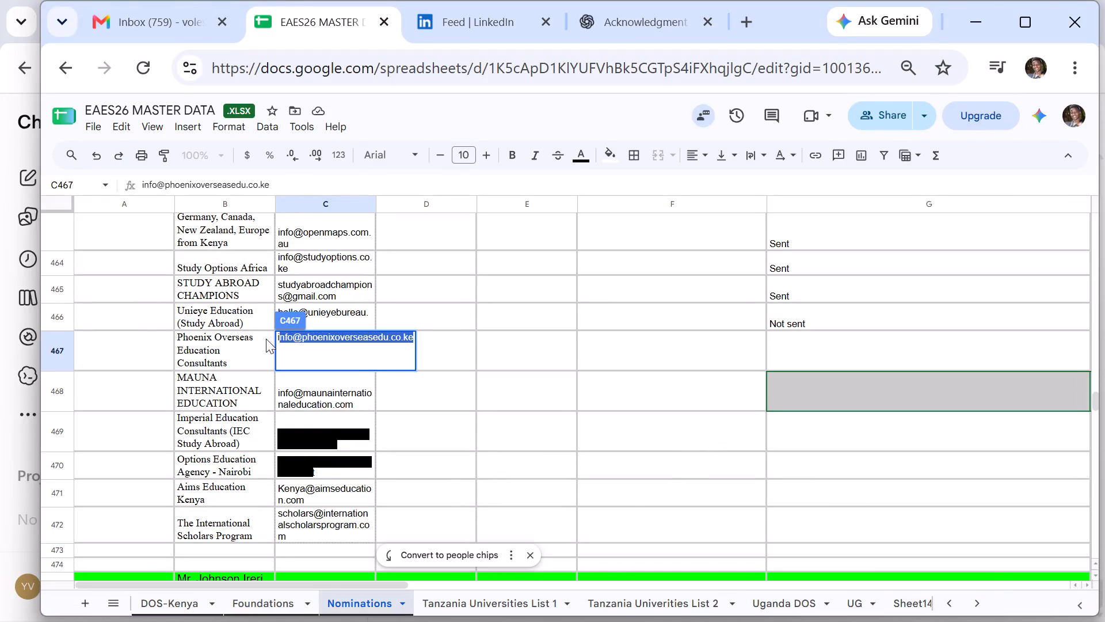
{"action": "key", "text": "ctrl+c"}
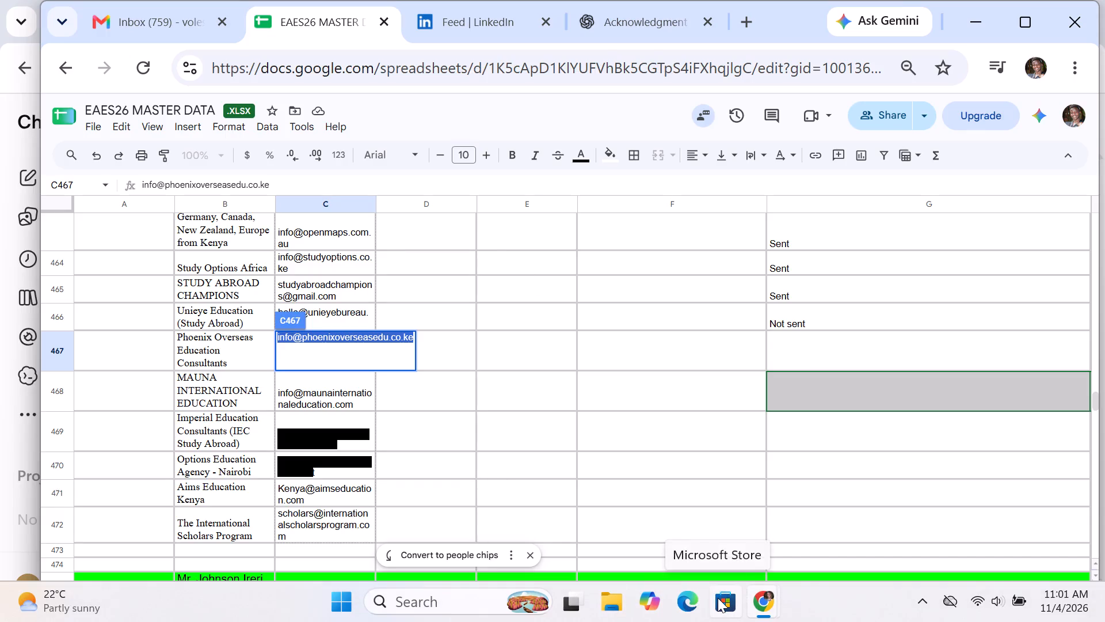
{"action": "left_click_drag", "start_coordinate": [718, 598], "coordinate": [701, 609]}
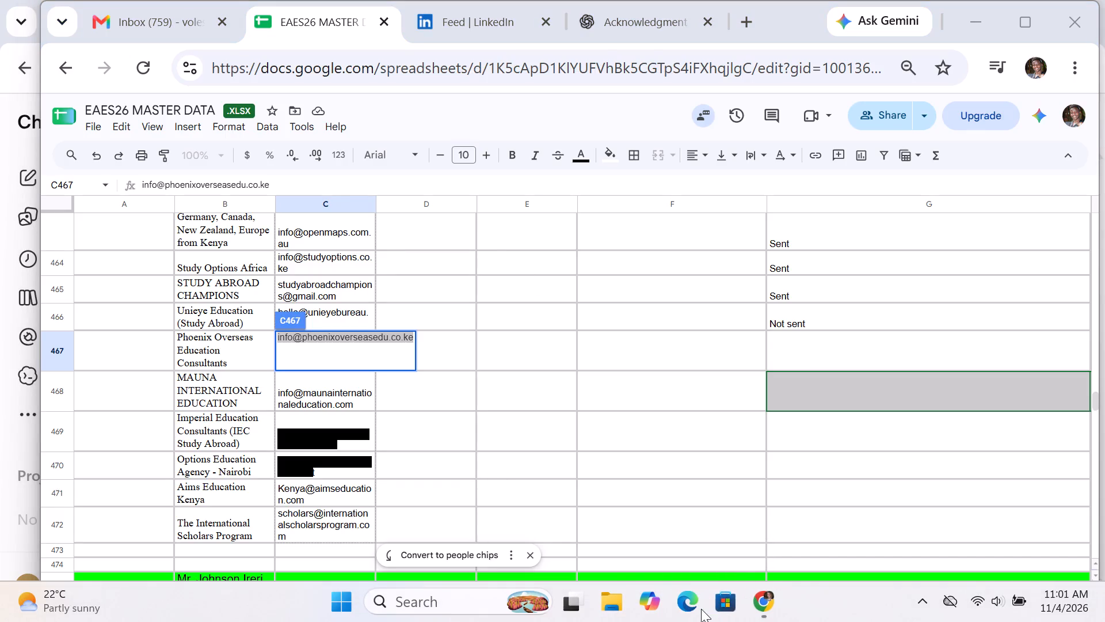
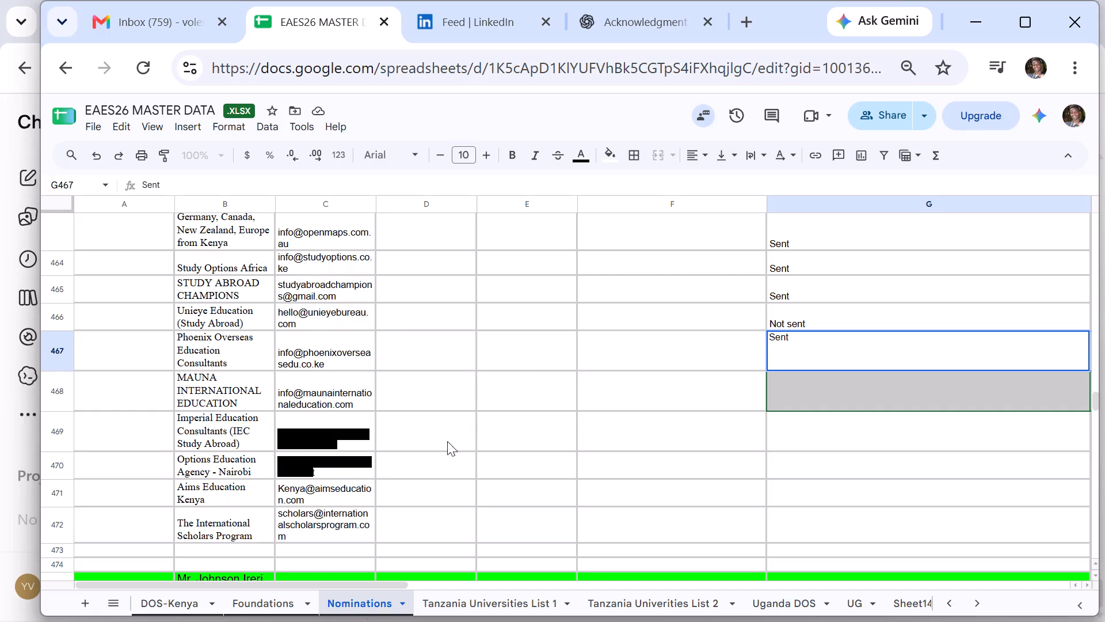
Record the status "Not sent" in column G for MAUNA INTERNATIONAL EDUCATION in row 468.
{"action": "scroll", "coordinate": [460, 452], "scroll_direction": "down", "scroll_amount": 1}
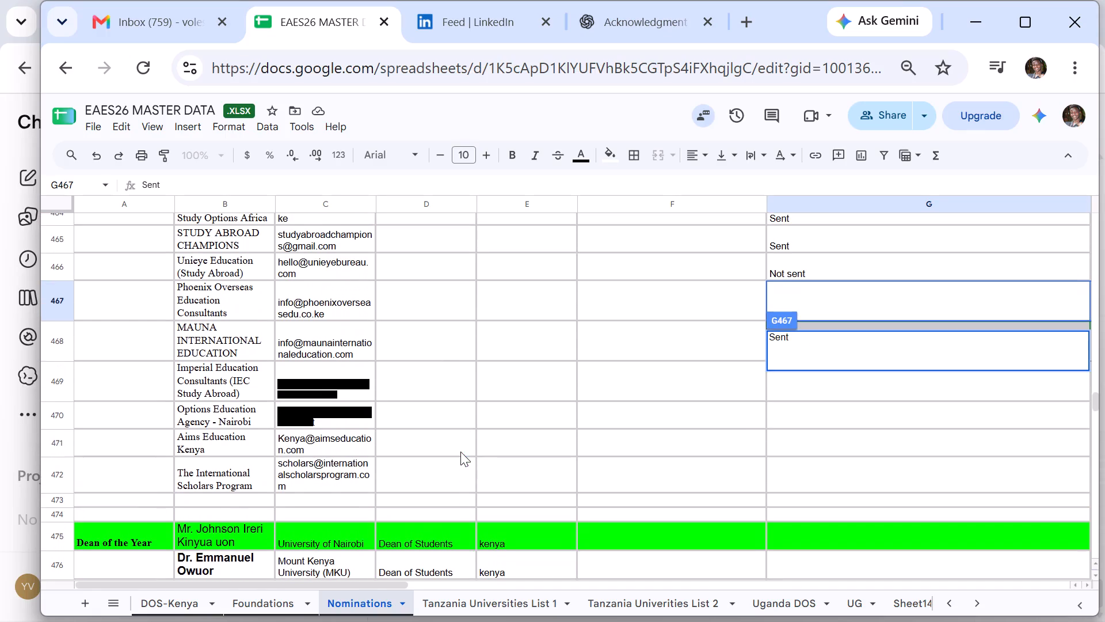
{"action": "double_click", "coordinate": [208, 335]}
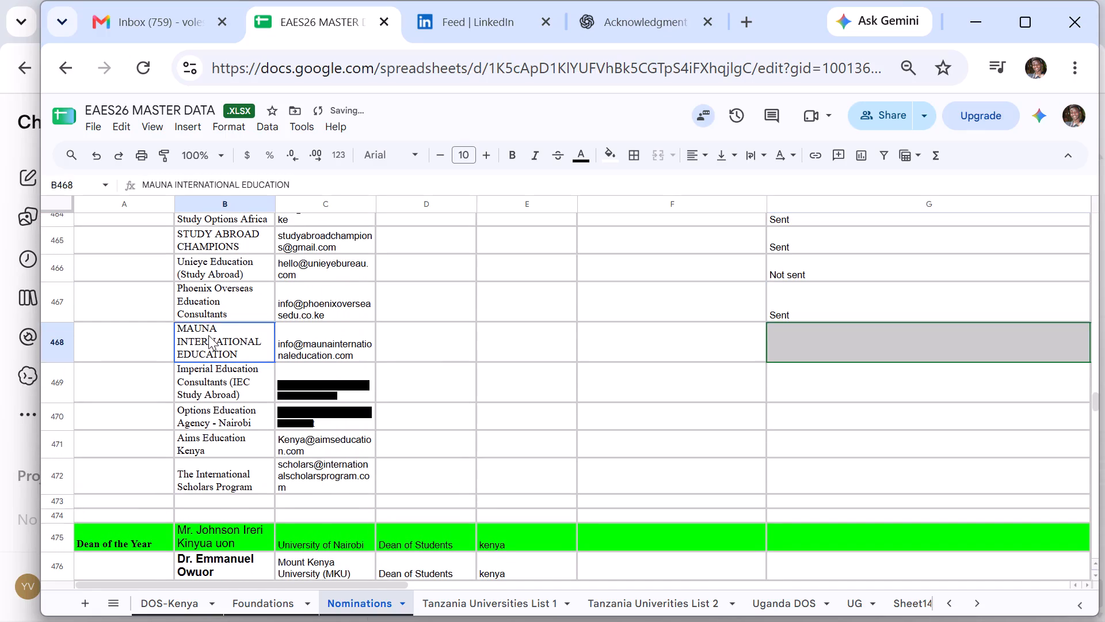
{"action": "left_click", "coordinate": [208, 335]}
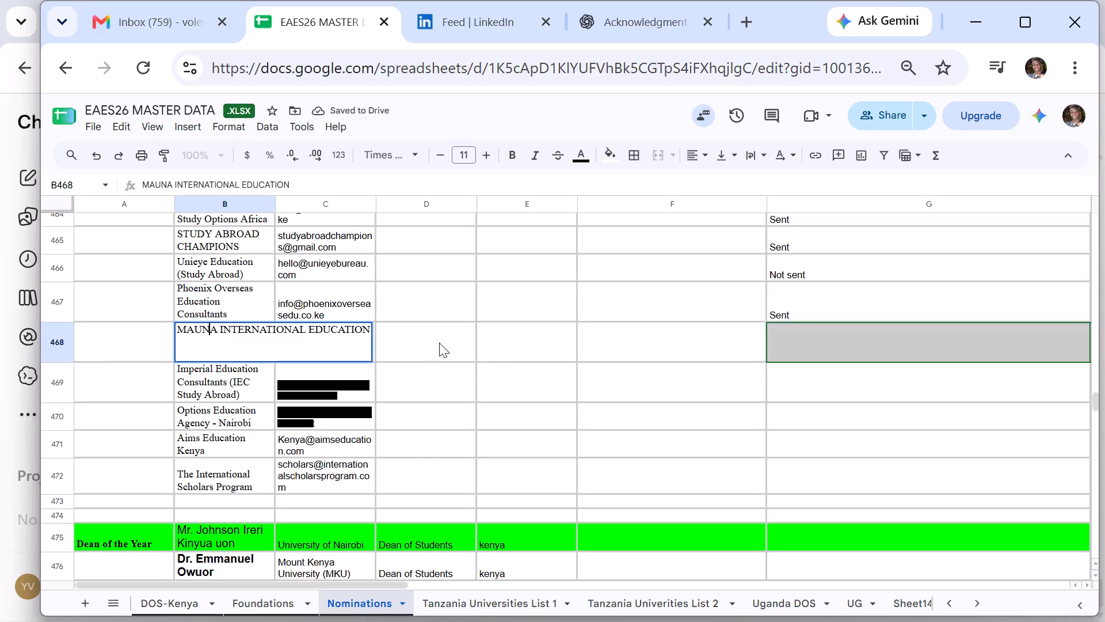
{"action": "double_click", "coordinate": [786, 344]}
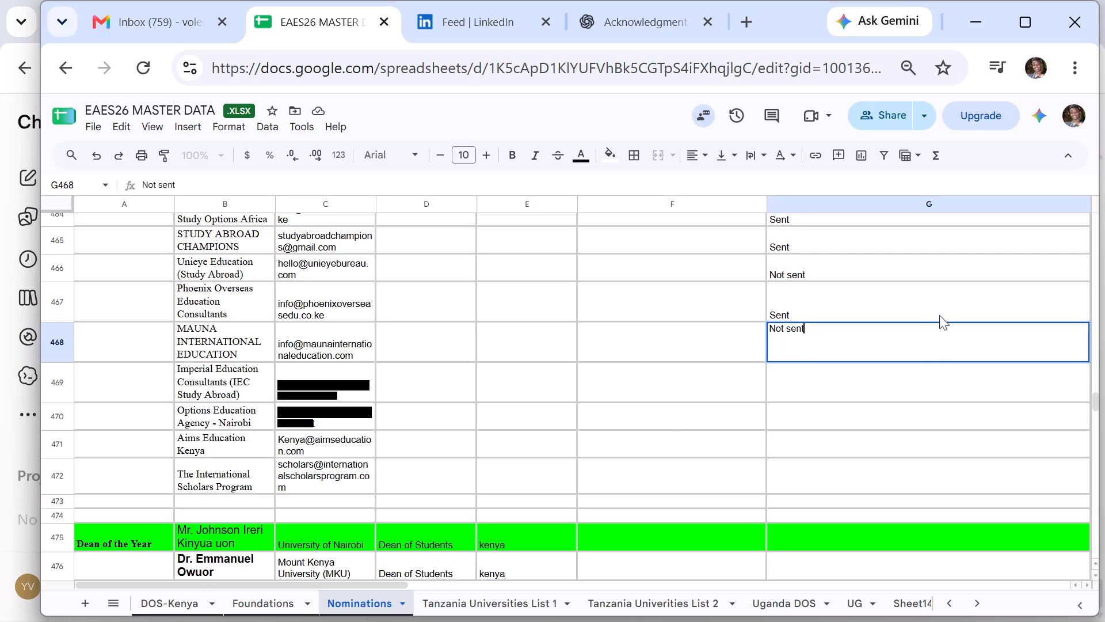
{"action": "left_click", "coordinate": [551, 389]}
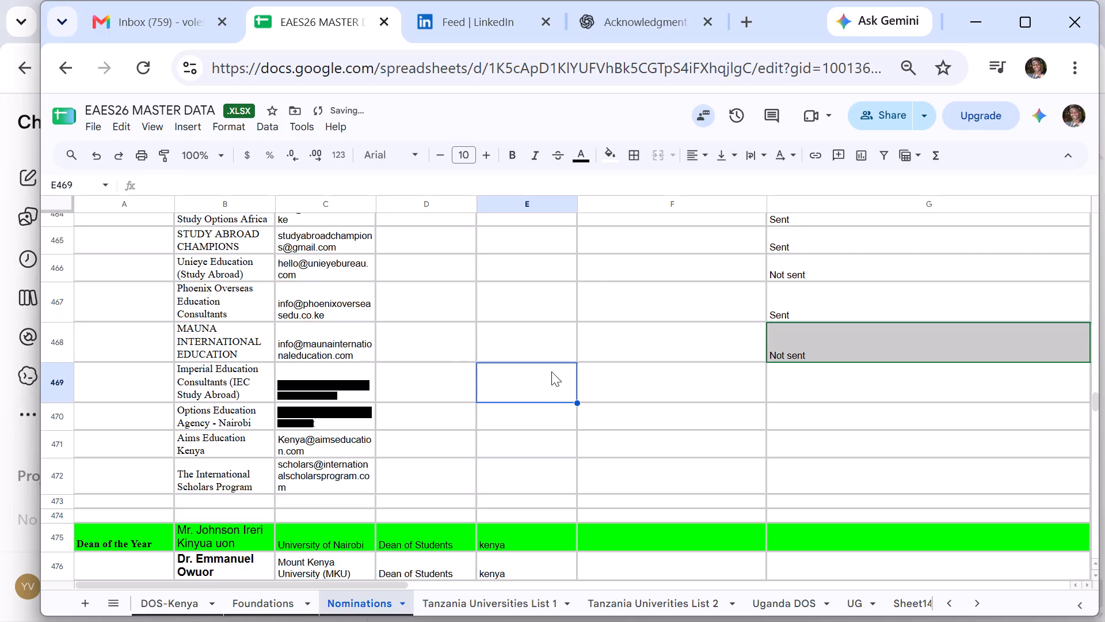
Review the education agencies and their email statuses in column G of the rows above and around row 468.
{"action": "scroll", "coordinate": [593, 265], "scroll_direction": "up", "scroll_amount": 2}
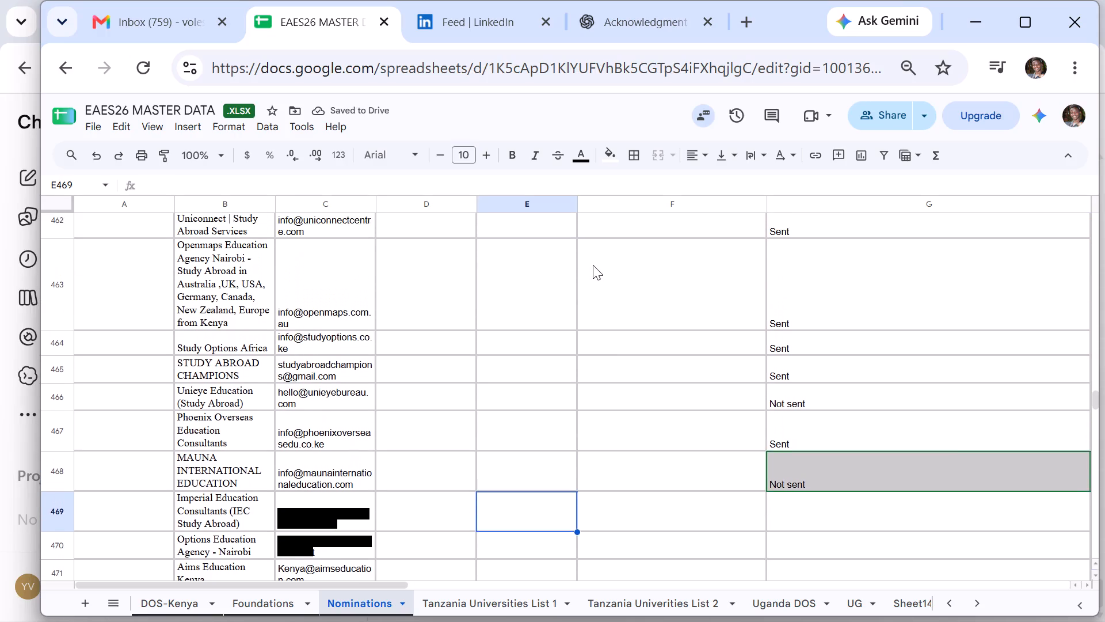
{"action": "scroll", "coordinate": [593, 265], "scroll_direction": "up", "scroll_amount": 7}
{"action": "scroll", "coordinate": [596, 257], "scroll_direction": "down", "scroll_amount": 1}
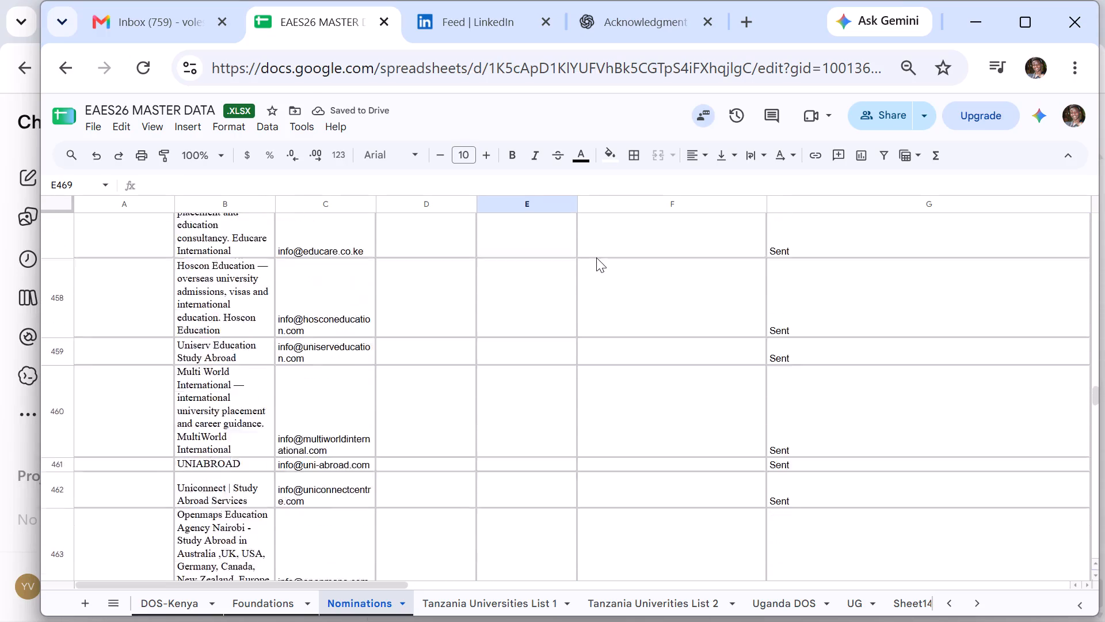
{"action": "scroll", "coordinate": [596, 257], "scroll_direction": "down", "scroll_amount": 4}
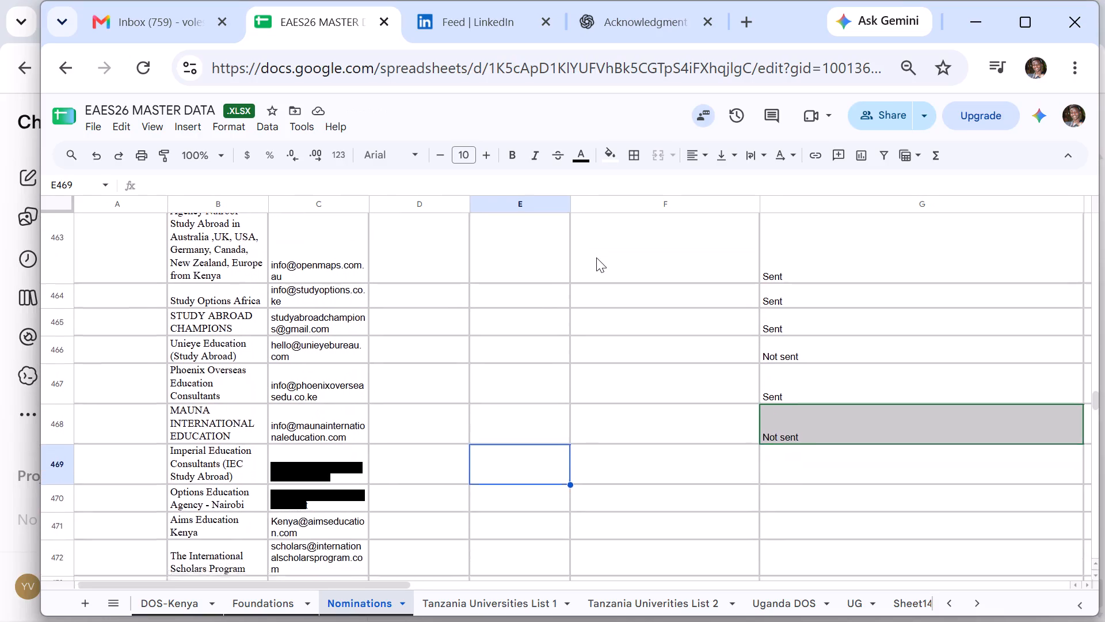
{"action": "scroll", "coordinate": [596, 257], "scroll_direction": "down", "scroll_amount": 2}
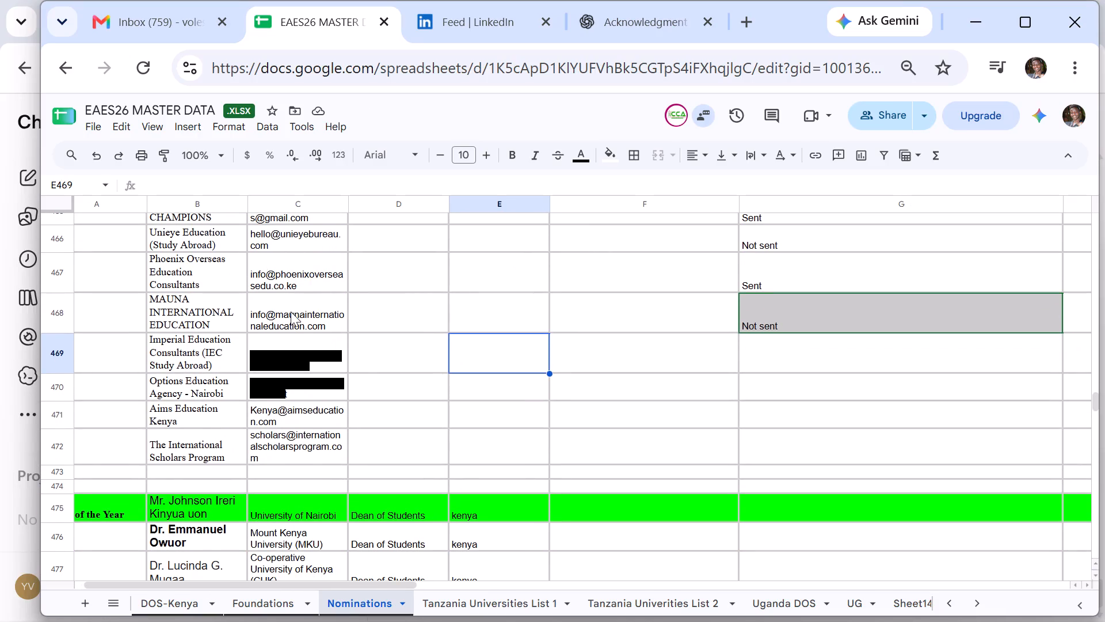
Copy only the name "Imperial Education Consultants" from the text in cell B469.
{"action": "double_click", "coordinate": [197, 355]}
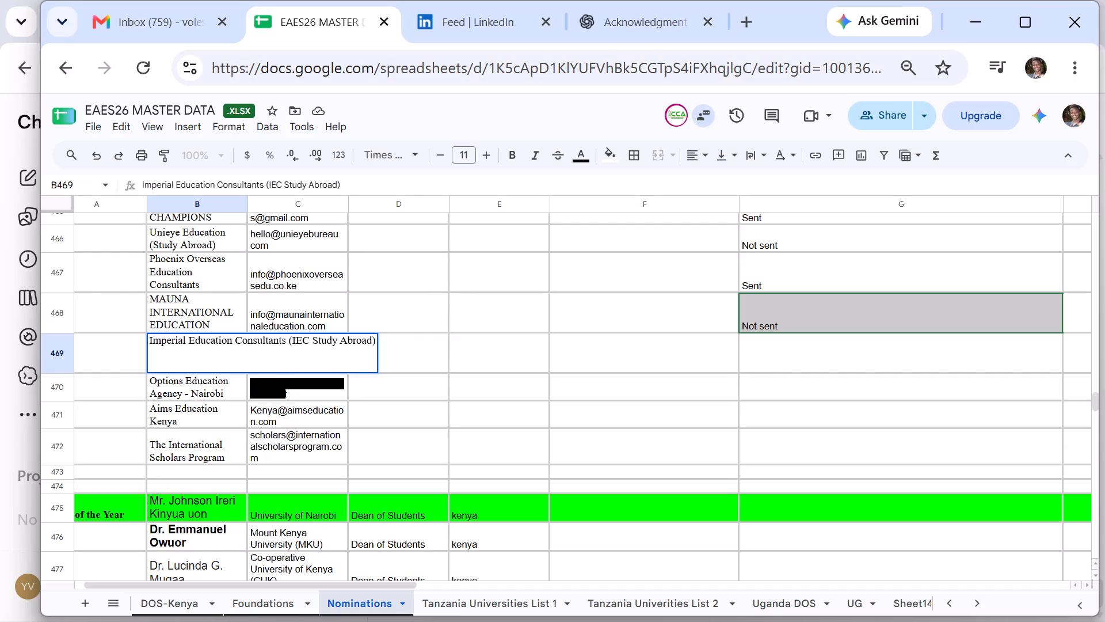
{"action": "left_click", "coordinate": [287, 337]}
{"action": "left_click_drag", "start_coordinate": [287, 337], "coordinate": [147, 340]}
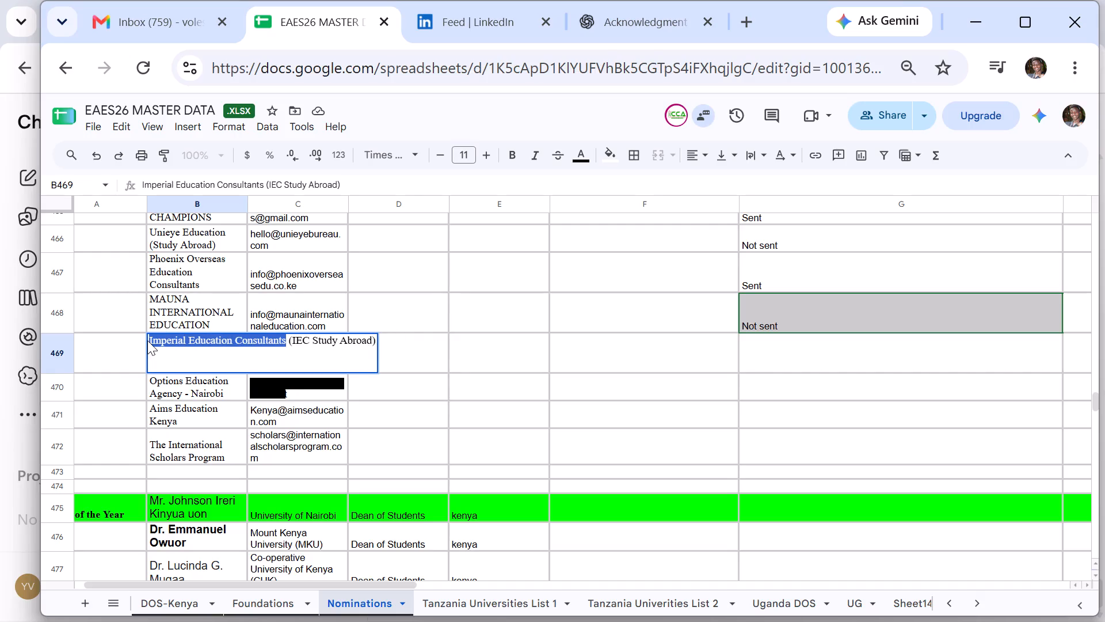
{"action": "key", "text": "ctrl+c"}
{"action": "left_click", "coordinate": [147, 340]}
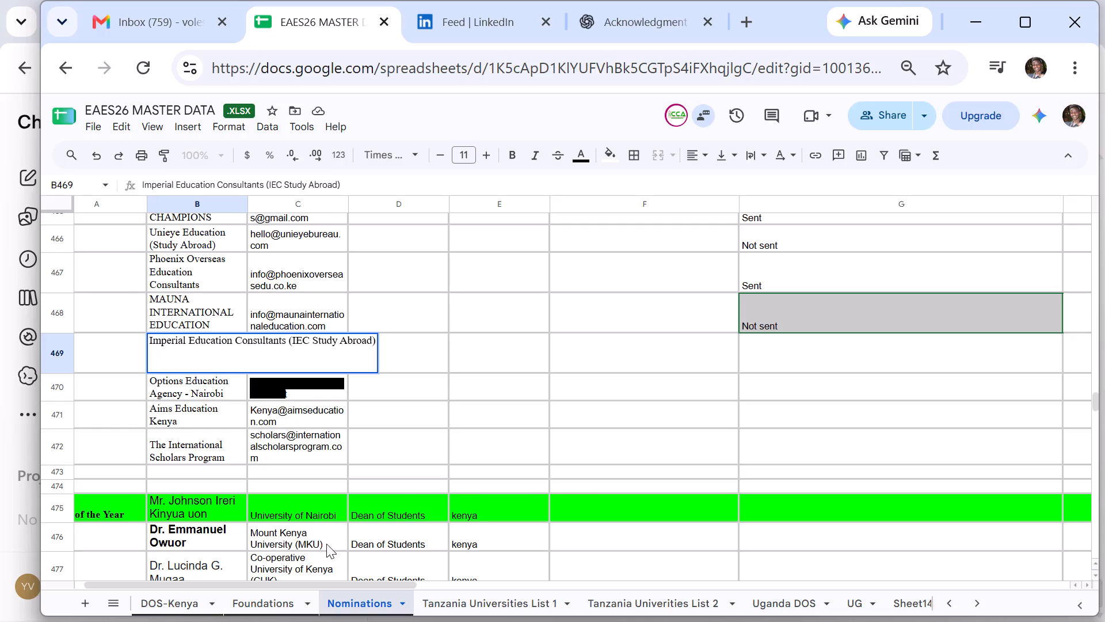
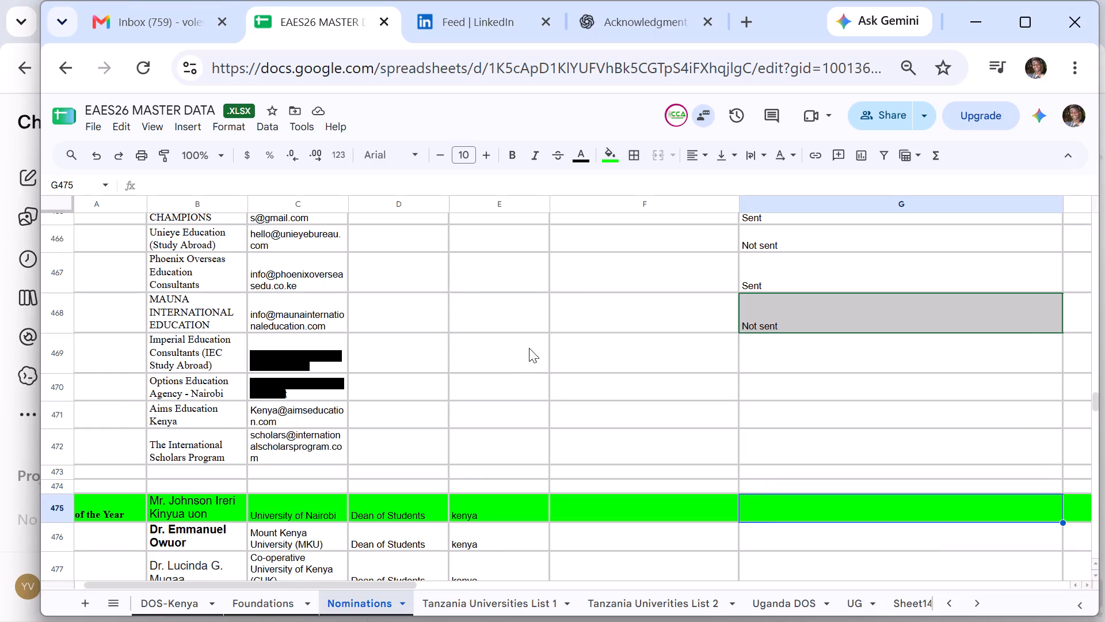
Copy just the name "Imperial Education Consultants" from cell B469, leaving out the bracketed "(IEC Study Abroad)" part.
{"action": "double_click", "coordinate": [200, 344]}
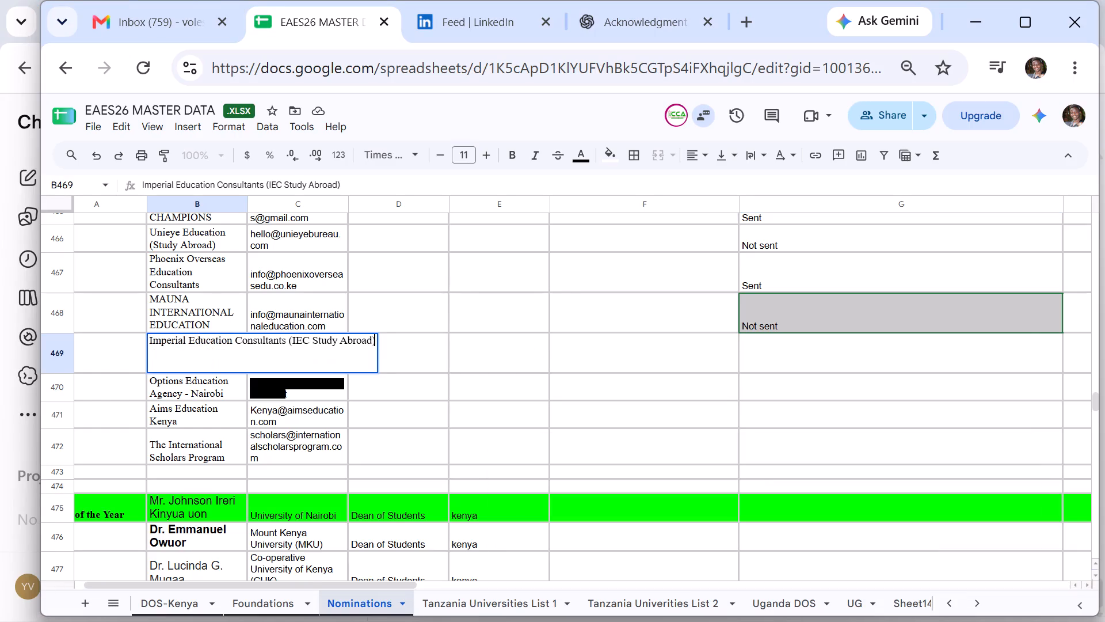
{"action": "left_click_drag", "start_coordinate": [285, 342], "coordinate": [139, 344]}
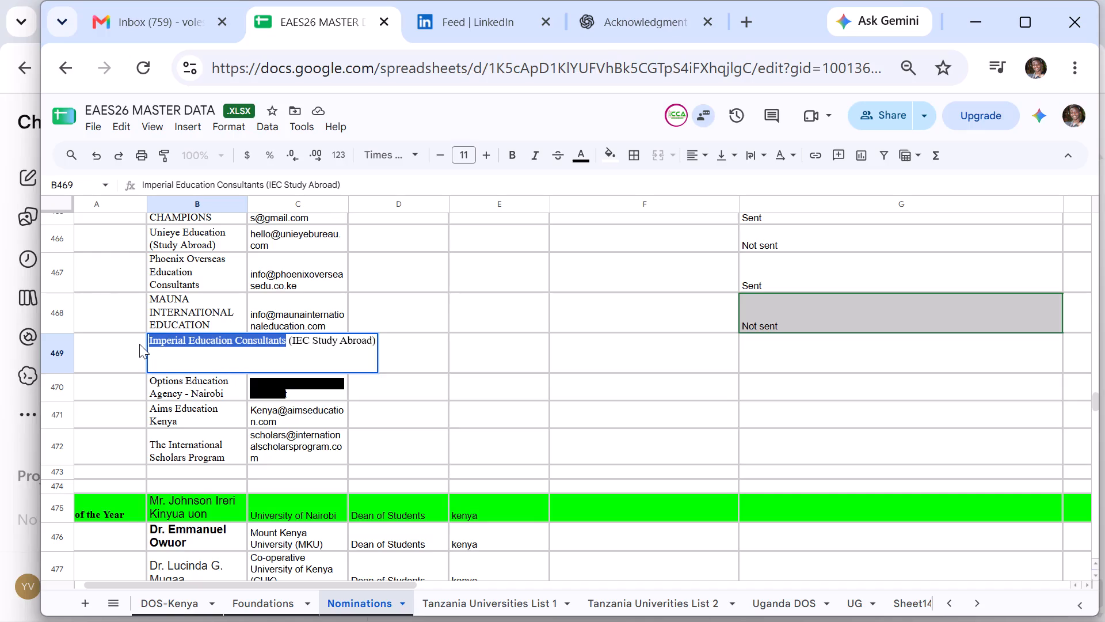
{"action": "key", "text": "ctrl+c"}
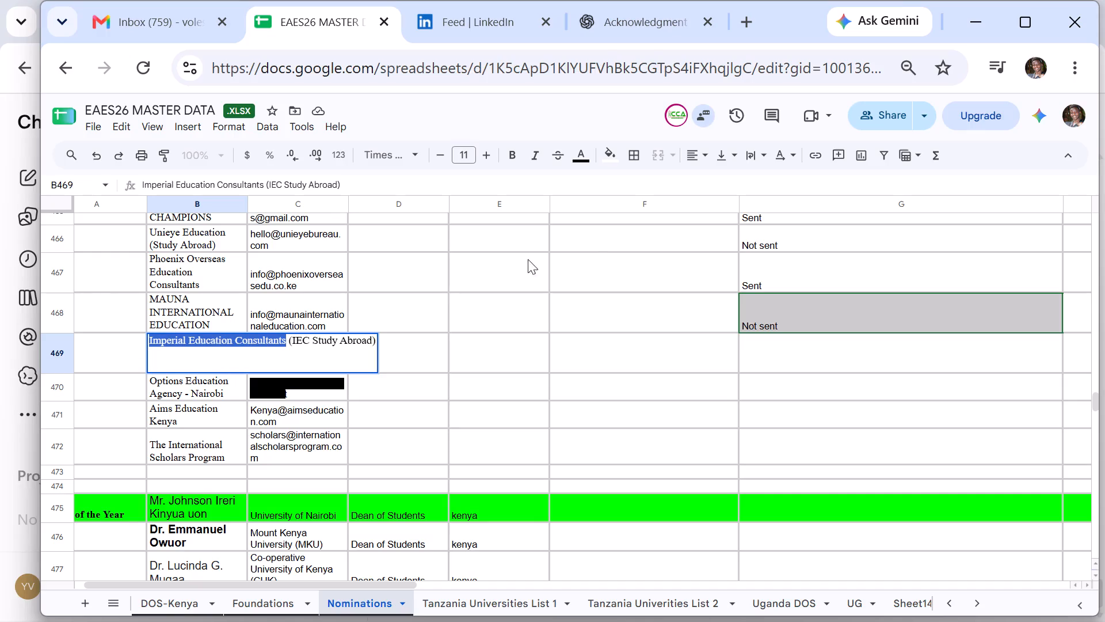
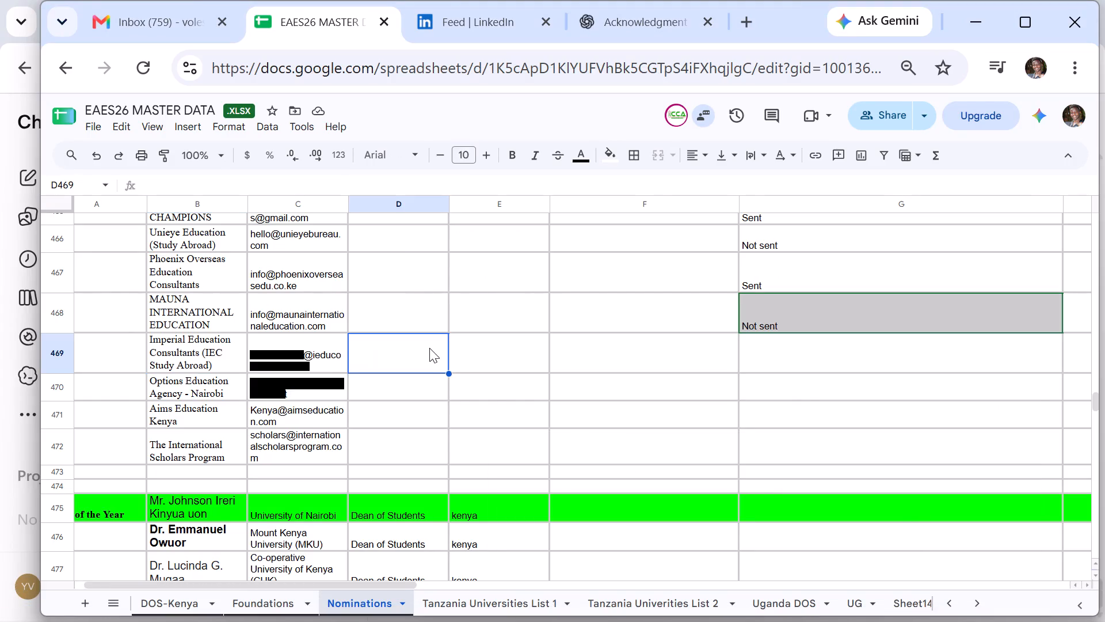
Copy the full email address text from cell C469, in the Imperial Education Consultants row.
{"action": "double_click", "coordinate": [325, 358]}
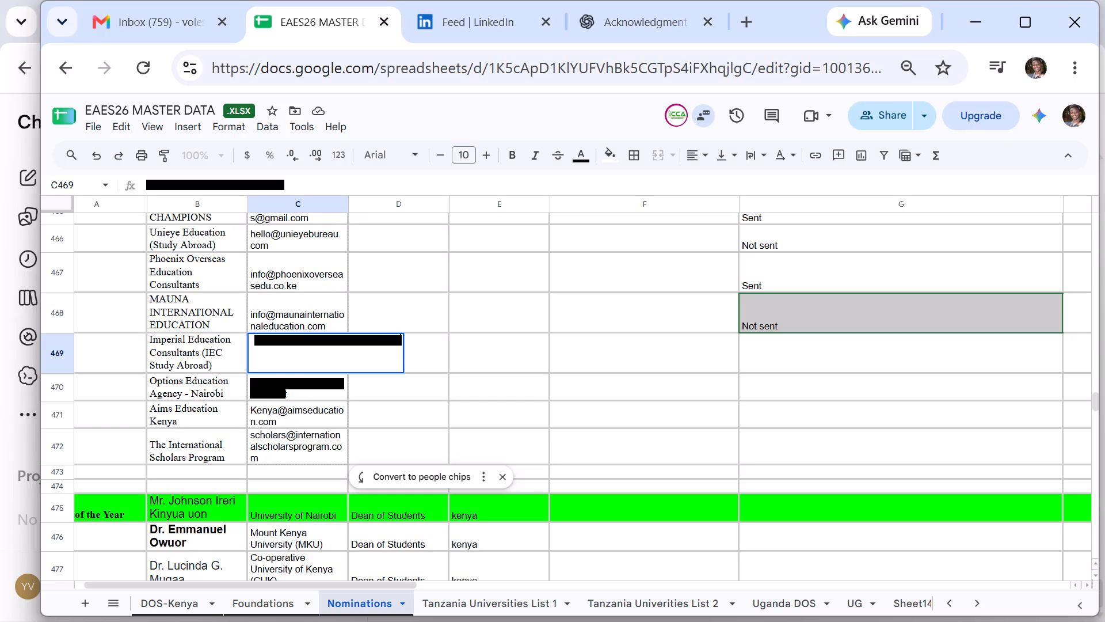
{"action": "left_click_drag", "start_coordinate": [401, 335], "coordinate": [253, 335]}
{"action": "key", "text": "ctrl+c"}
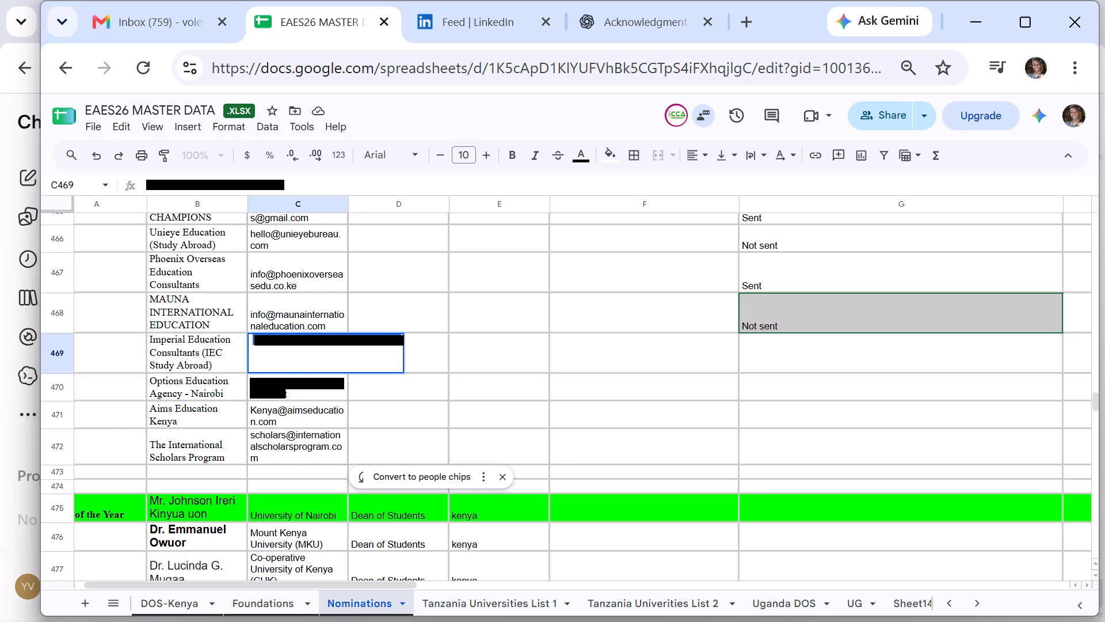
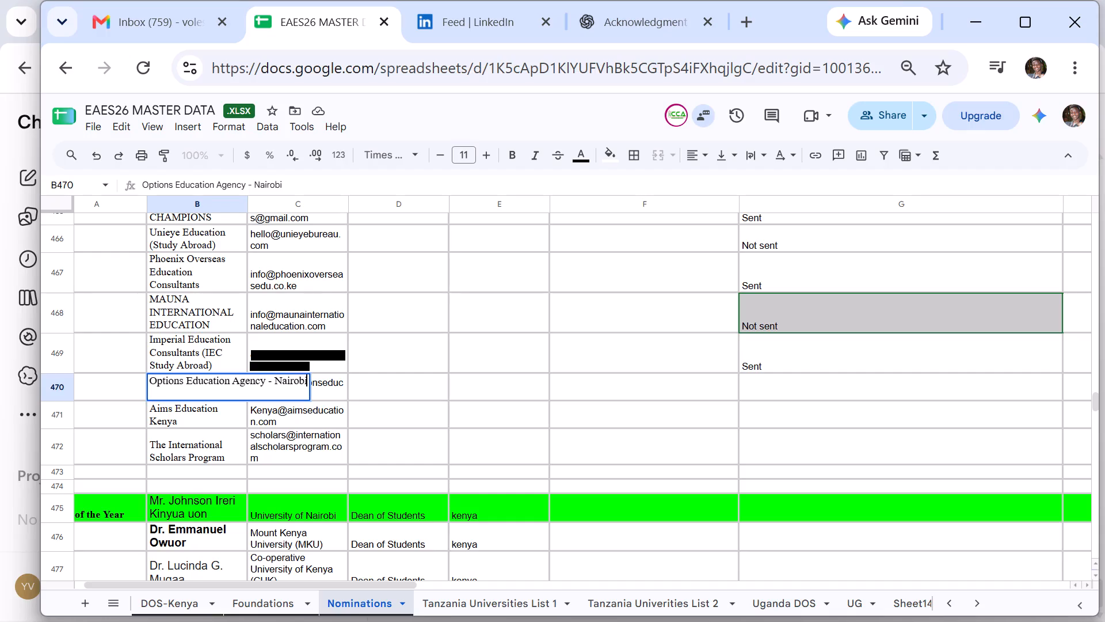
Copy only the text "Options Education Agency" from cell B470, leaving out the "- Nairobi" suffix.
{"action": "left_click_drag", "start_coordinate": [265, 382], "coordinate": [178, 379]}
{"action": "left_click_drag", "start_coordinate": [178, 379], "coordinate": [239, 382]}
{"action": "left_click", "coordinate": [266, 380]}
{"action": "left_click_drag", "start_coordinate": [264, 380], "coordinate": [265, 380]}
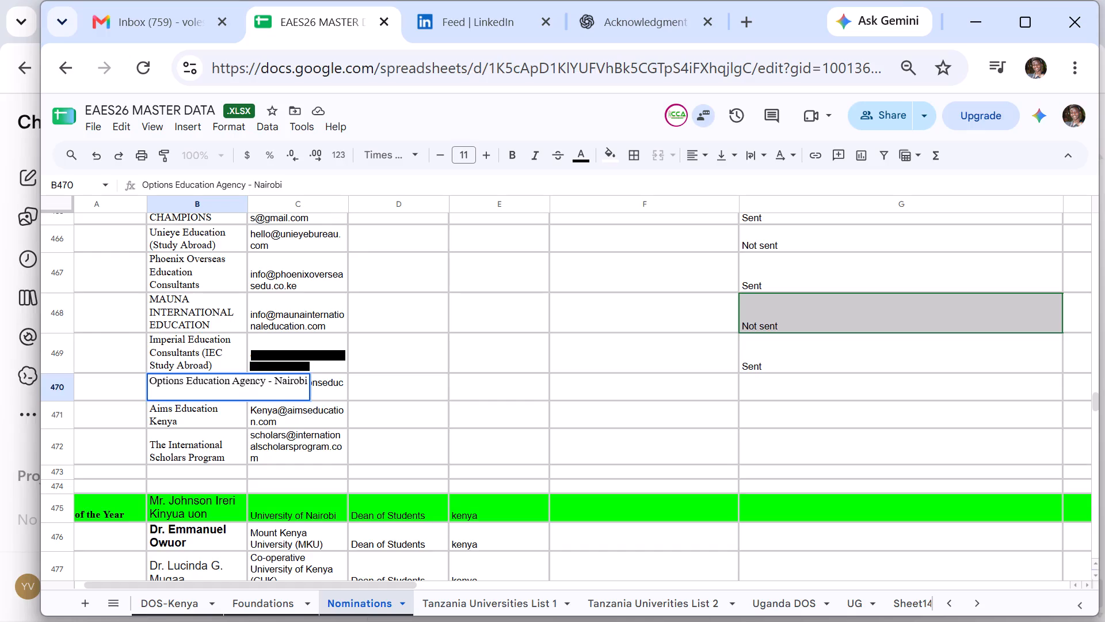
{"action": "left_click_drag", "start_coordinate": [265, 380], "coordinate": [124, 381]}
{"action": "key", "text": "ctrl+c"}
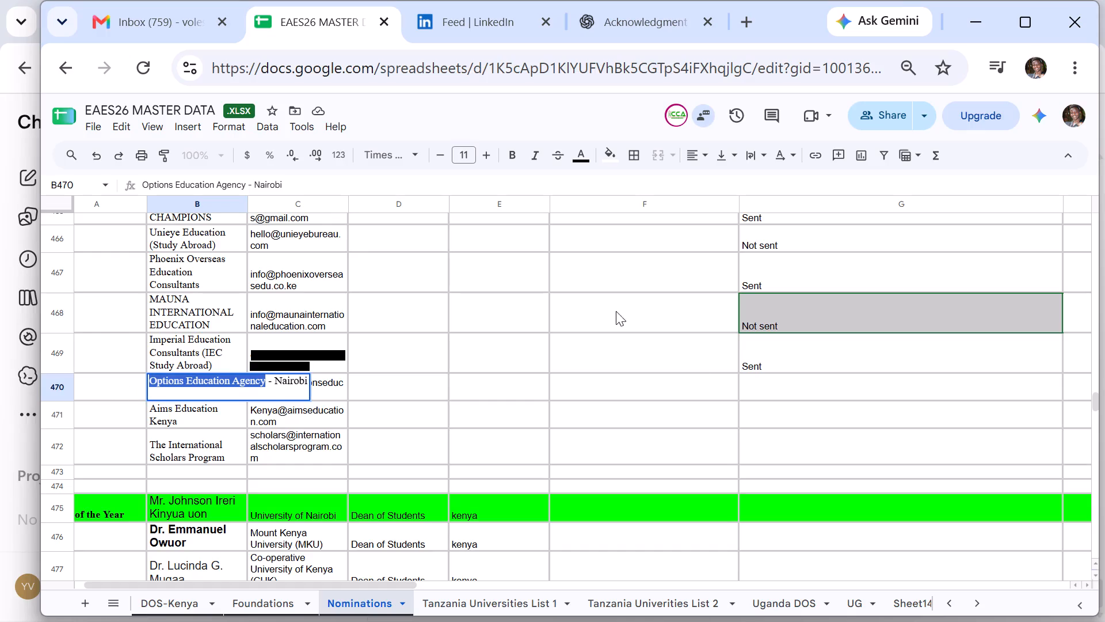
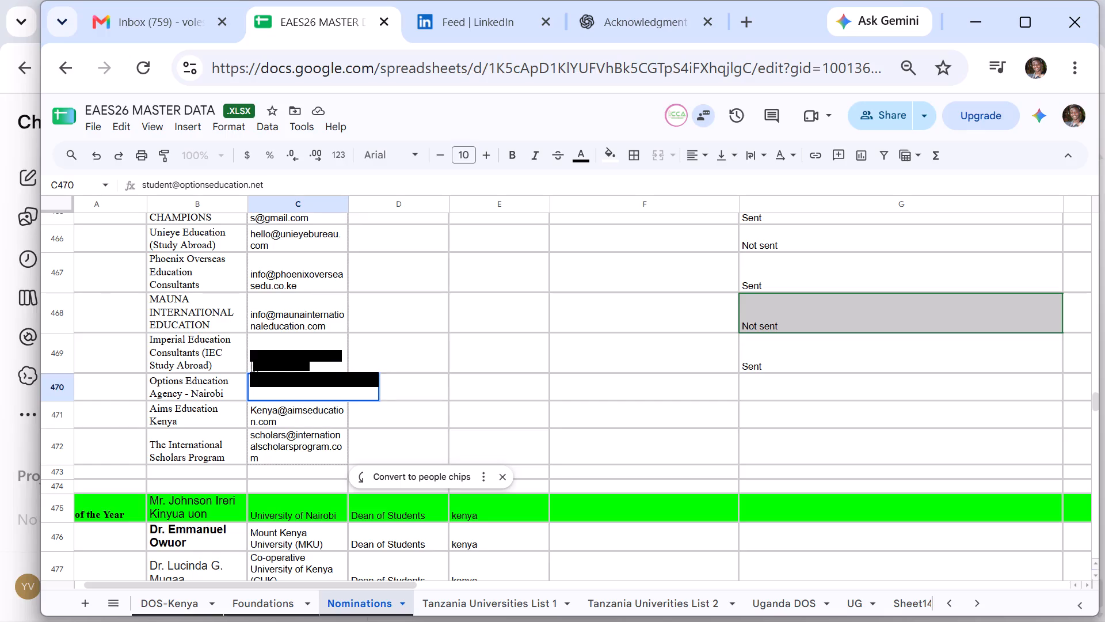
Copy the email address text from cell C470, in the Options Education Agency row.
{"action": "left_click_drag", "start_coordinate": [251, 359], "coordinate": [248, 359]}
{"action": "key", "text": "ctrl+c"}
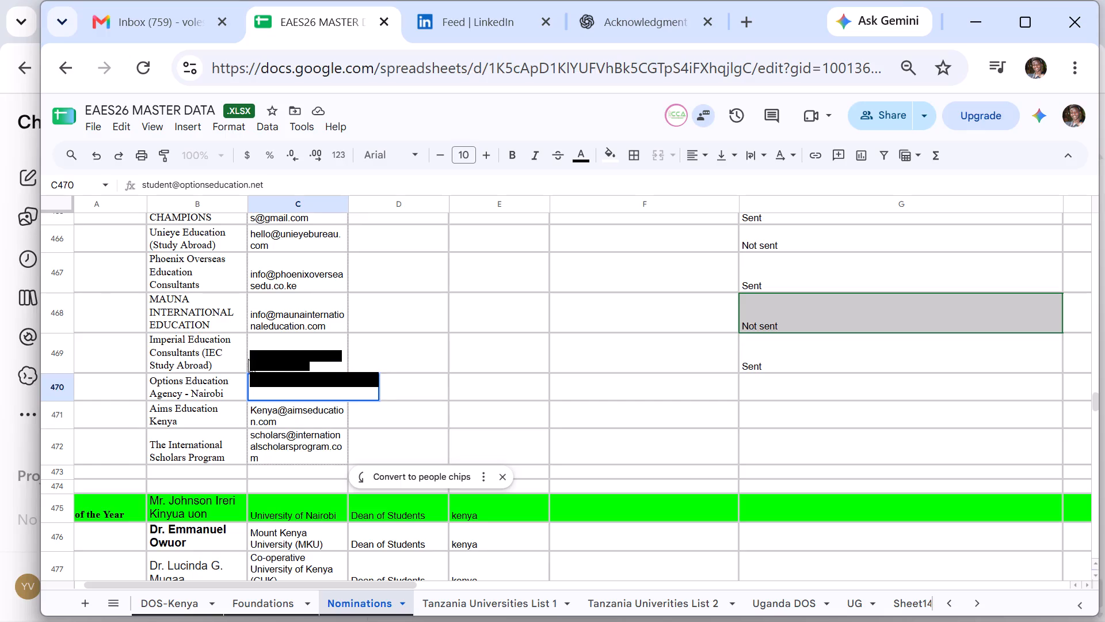
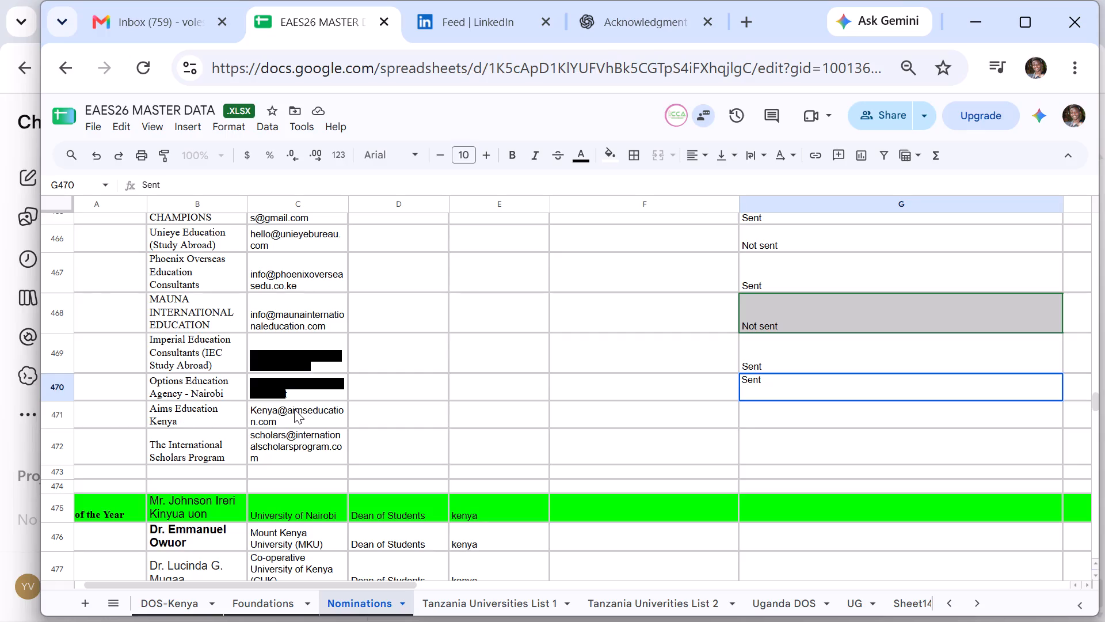
Copy the full agency name text "Aims Education Kenya" from inside cell B471.
{"action": "double_click", "coordinate": [186, 412]}
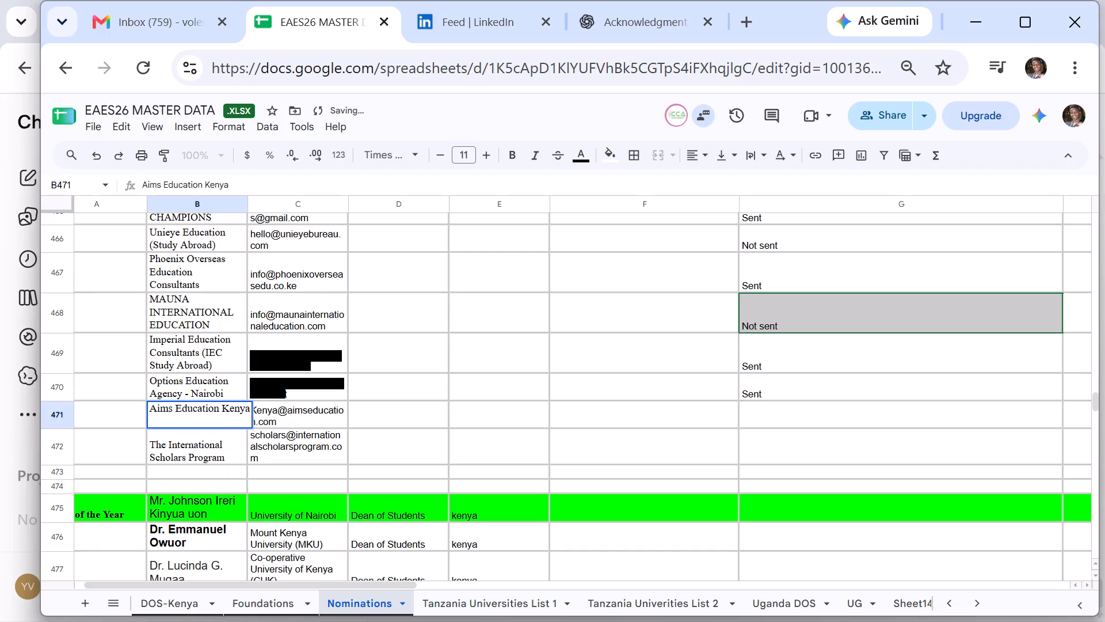
{"action": "left_click_drag", "start_coordinate": [249, 406], "coordinate": [236, 405]}
{"action": "left_click_drag", "start_coordinate": [236, 405], "coordinate": [143, 402]}
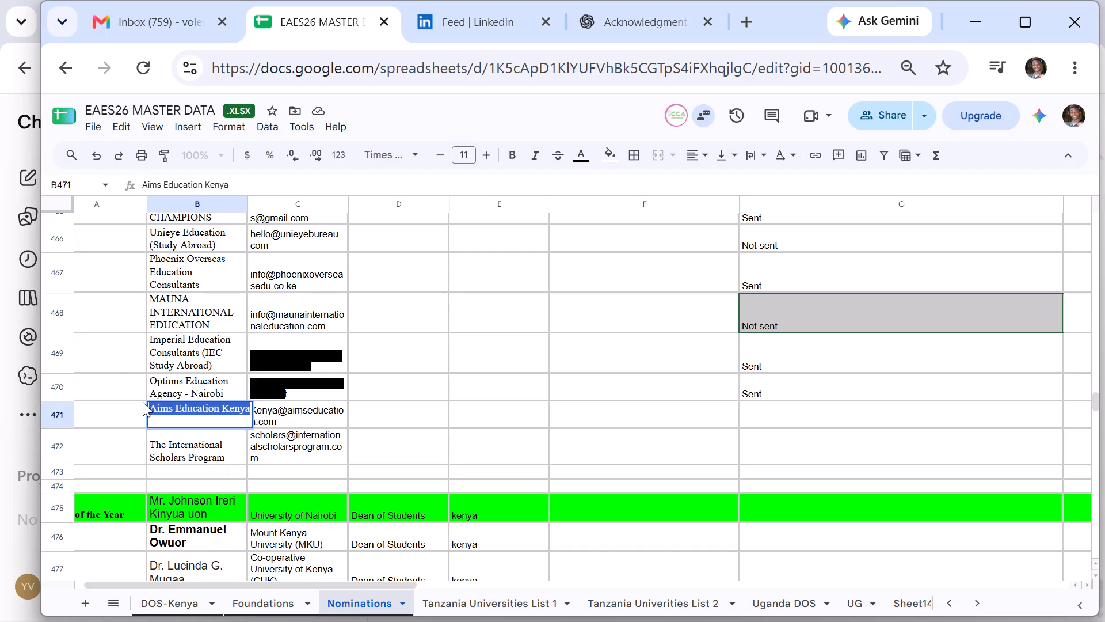
{"action": "key", "text": "ctrl+c"}
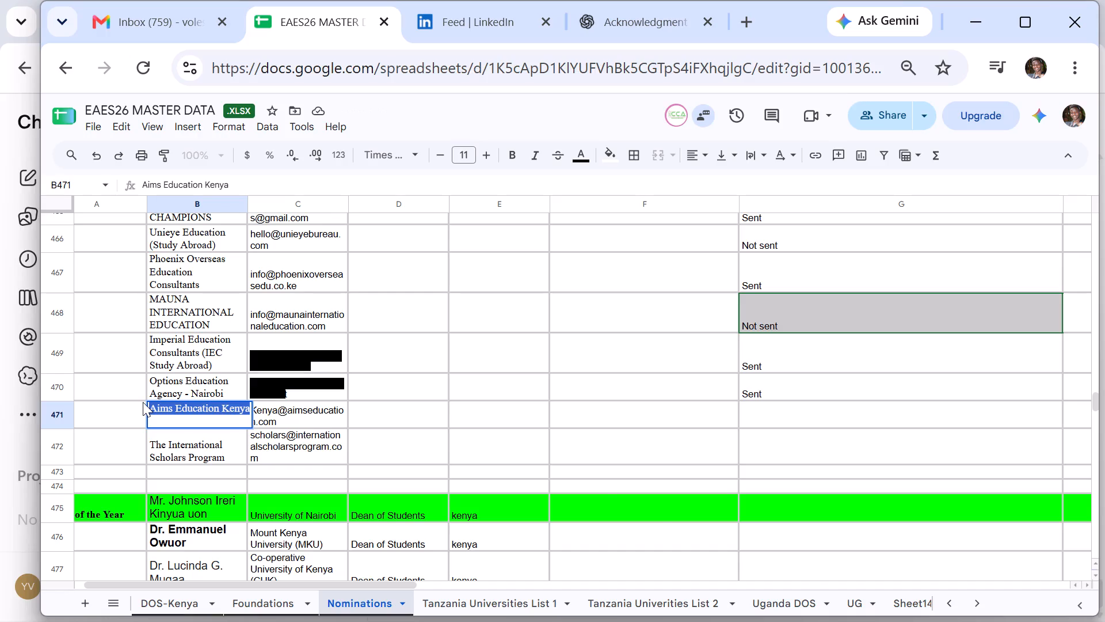
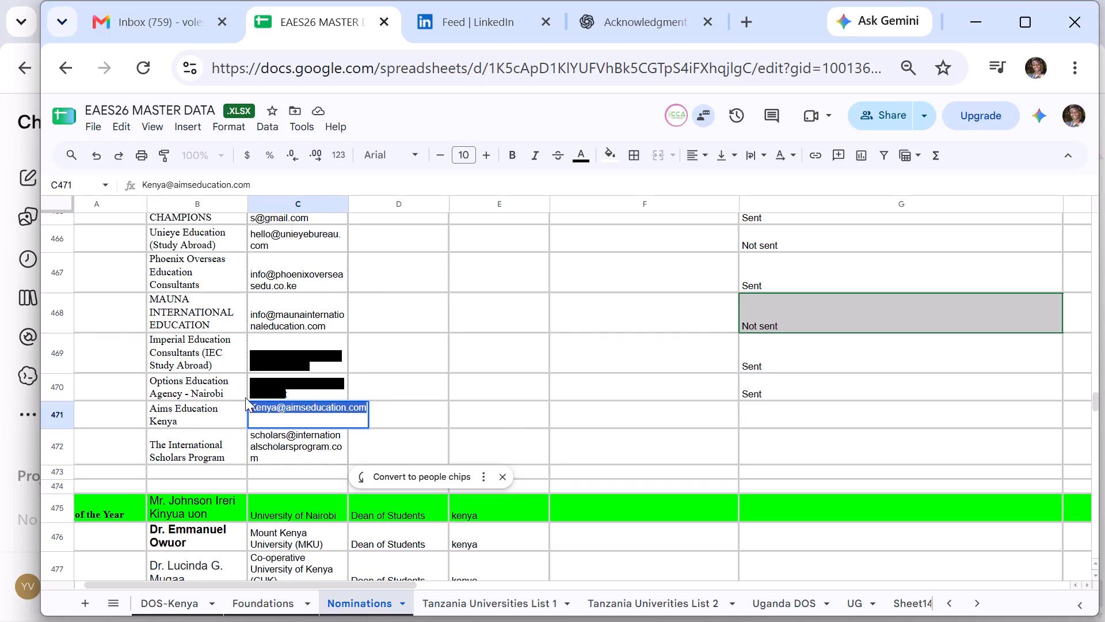
Finish with the email cell C471 in the Aims Education Kenya row and select cell B470.
{"action": "left_click", "coordinate": [245, 397]}
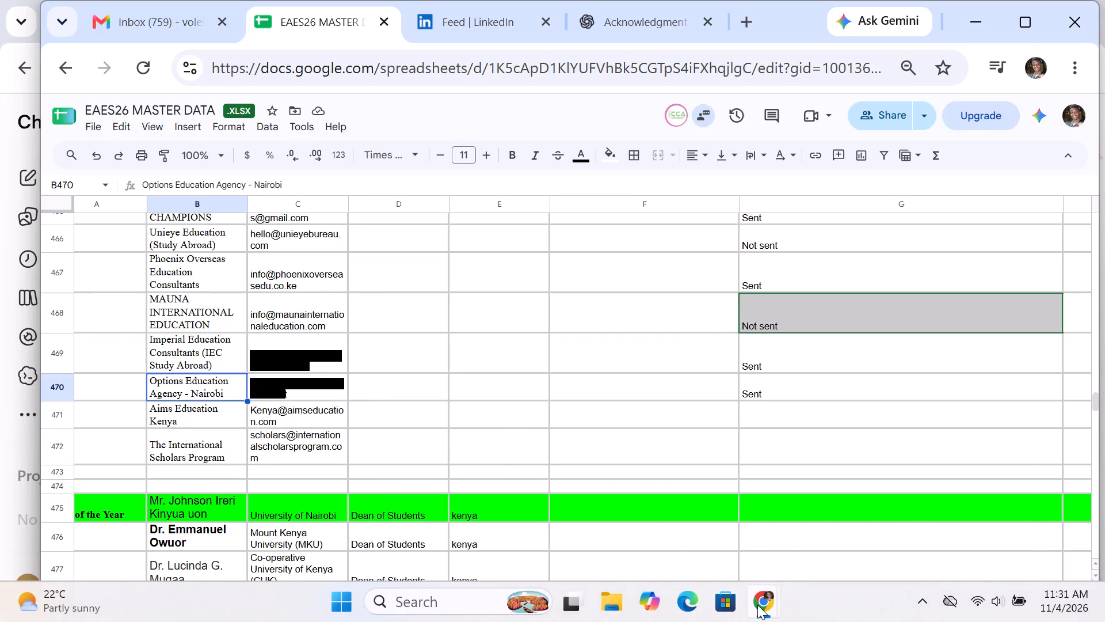
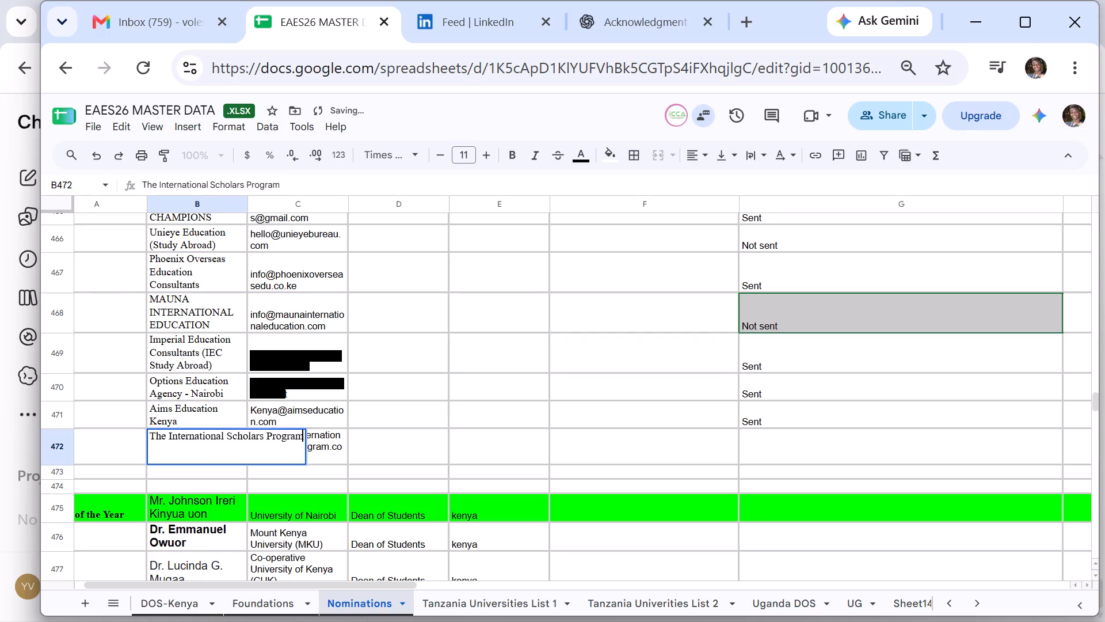
Copy the full agency name text "The International Scholars Program" from inside cell B472.
{"action": "left_click_drag", "start_coordinate": [303, 438], "coordinate": [176, 430]}
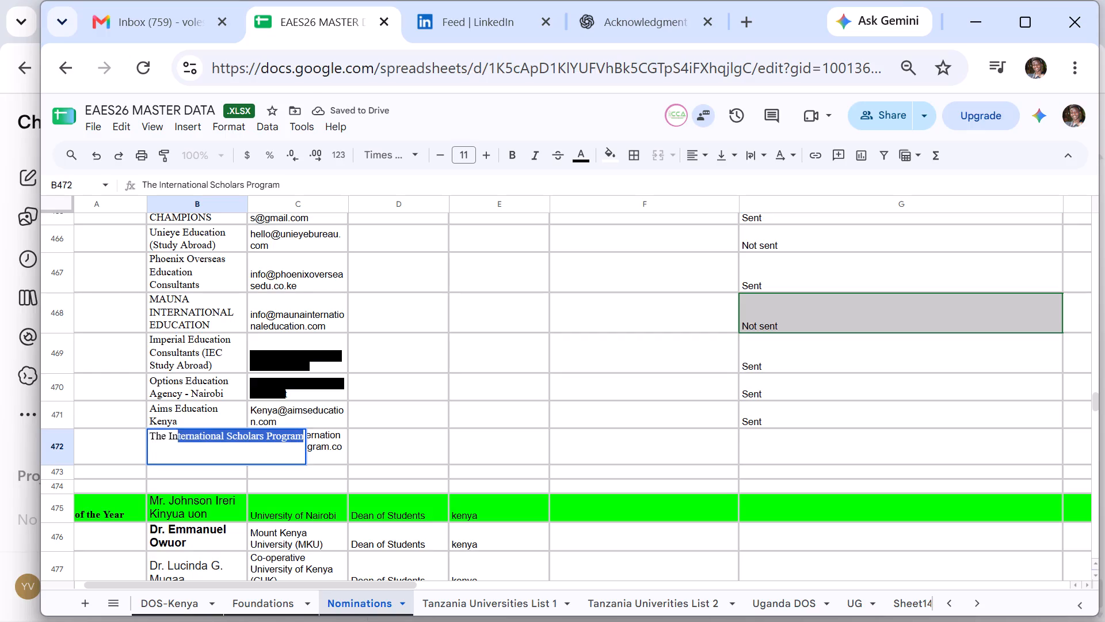
{"action": "left_click_drag", "start_coordinate": [176, 430], "coordinate": [149, 430]}
{"action": "key", "text": "ctrl+c"}
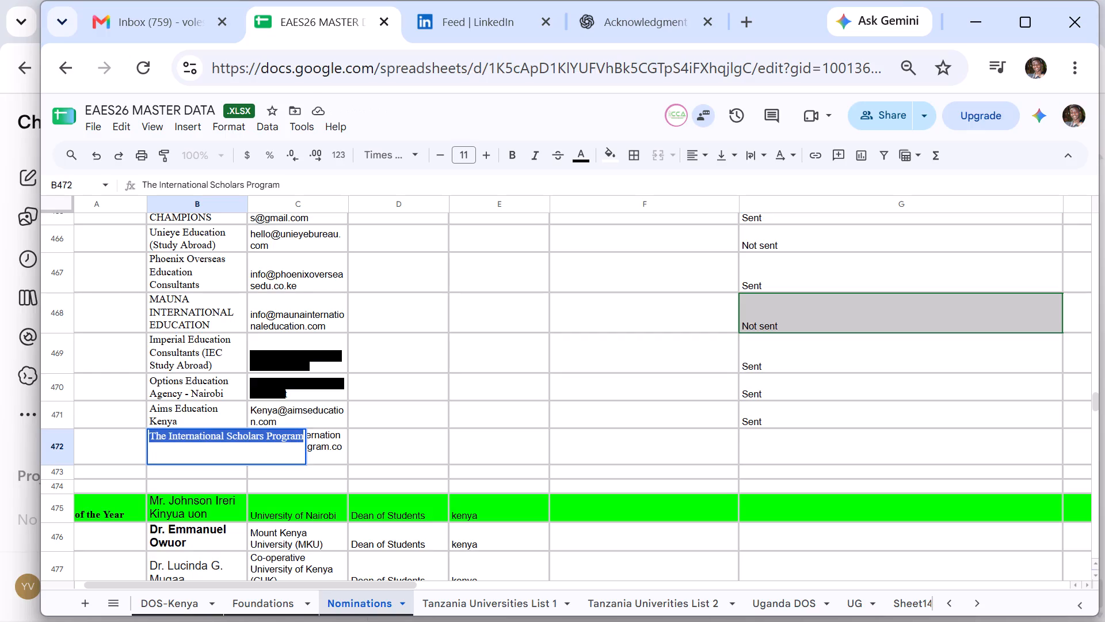
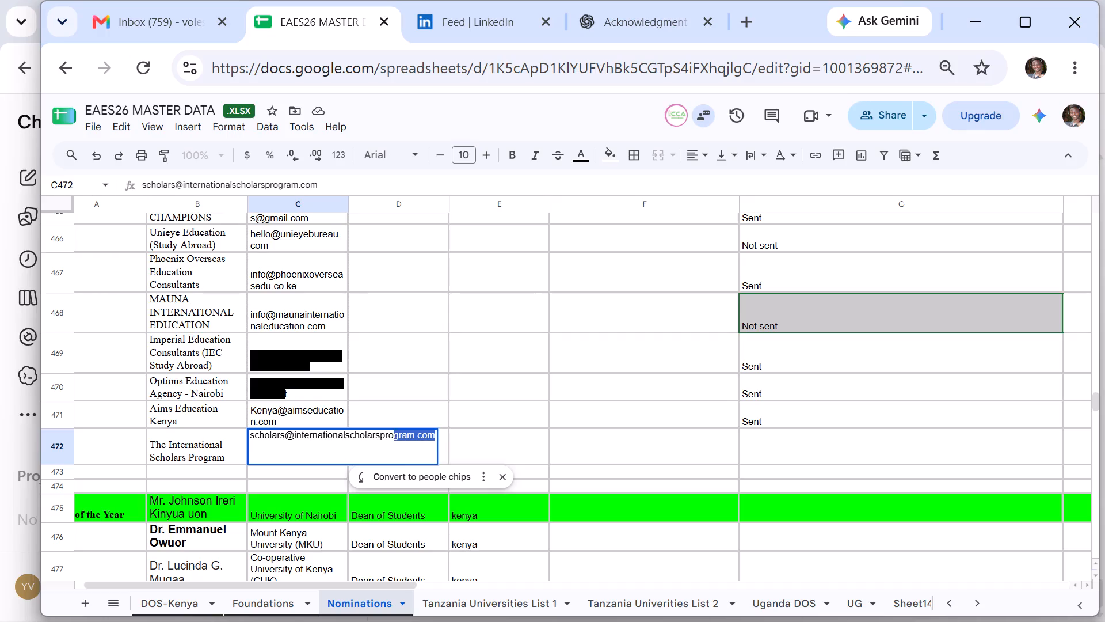
Copy the full email address text from inside cell C472, in the International Scholars Program row.
{"action": "left_click_drag", "start_coordinate": [387, 439], "coordinate": [242, 431]}
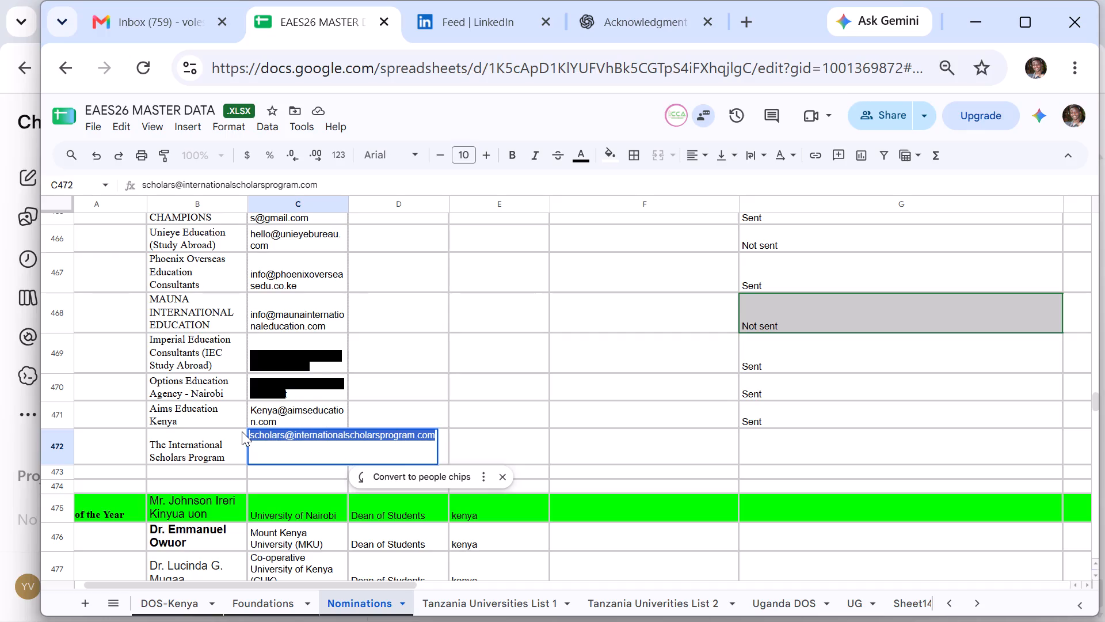
{"action": "key", "text": "ctrl+c"}
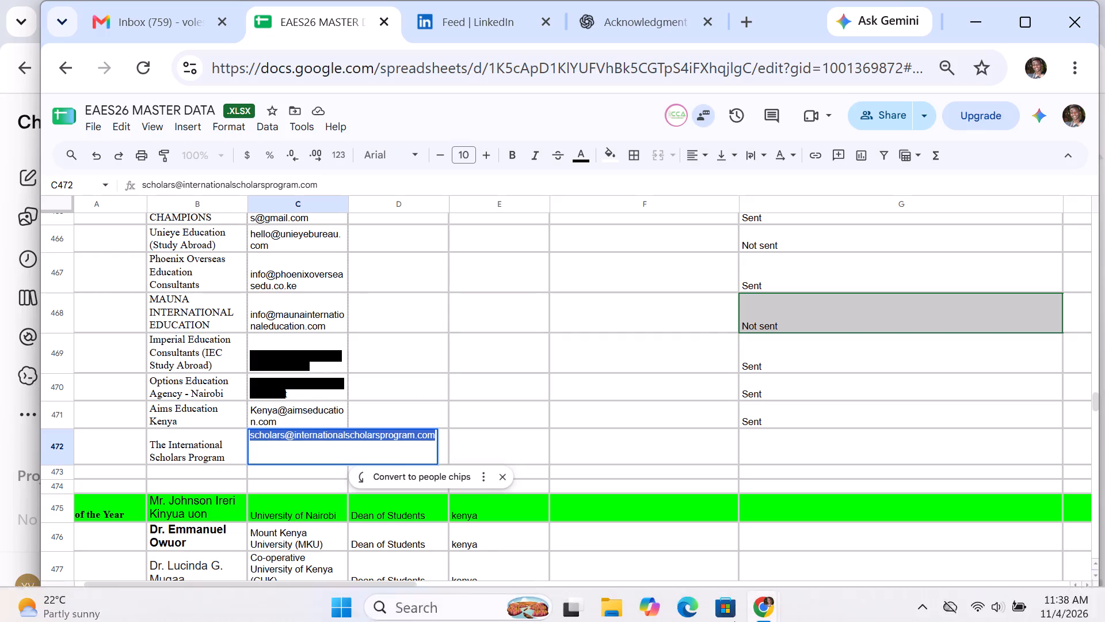
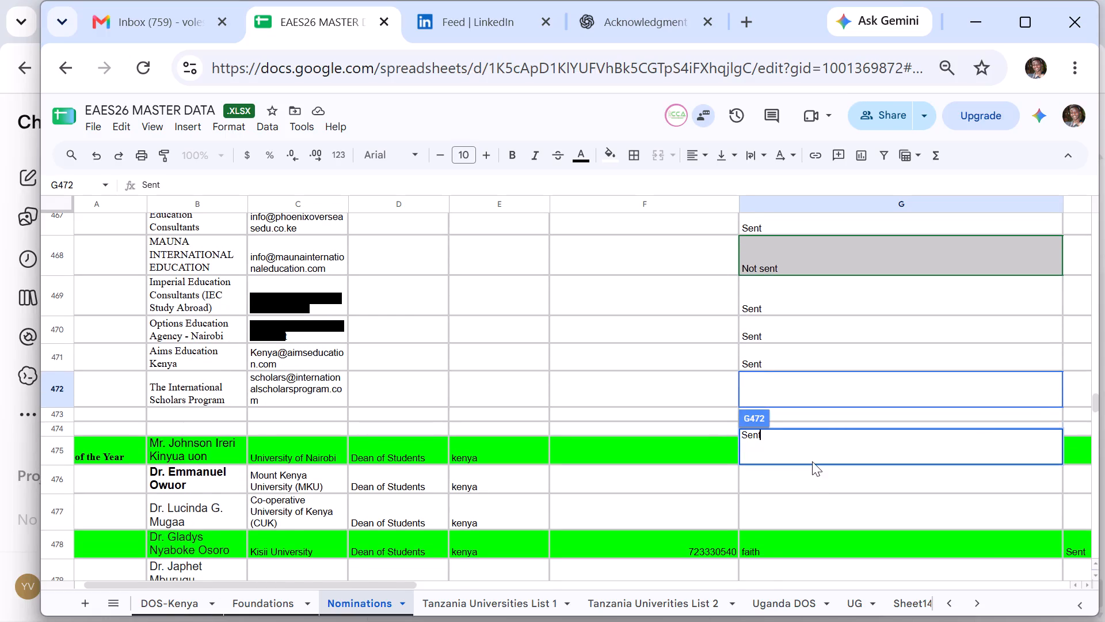
Copy the full agency name text "The International Scholars Program" from inside cell B472 again, leaving the cell's content as it is.
{"action": "double_click", "coordinate": [184, 385]}
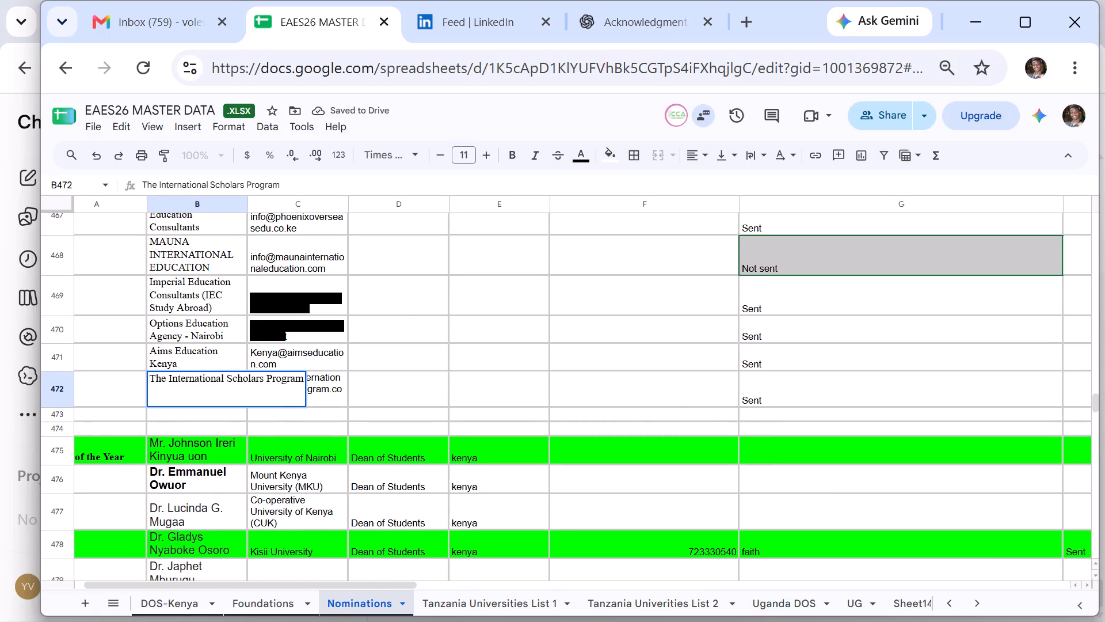
{"action": "left_click_drag", "start_coordinate": [303, 380], "coordinate": [190, 372]}
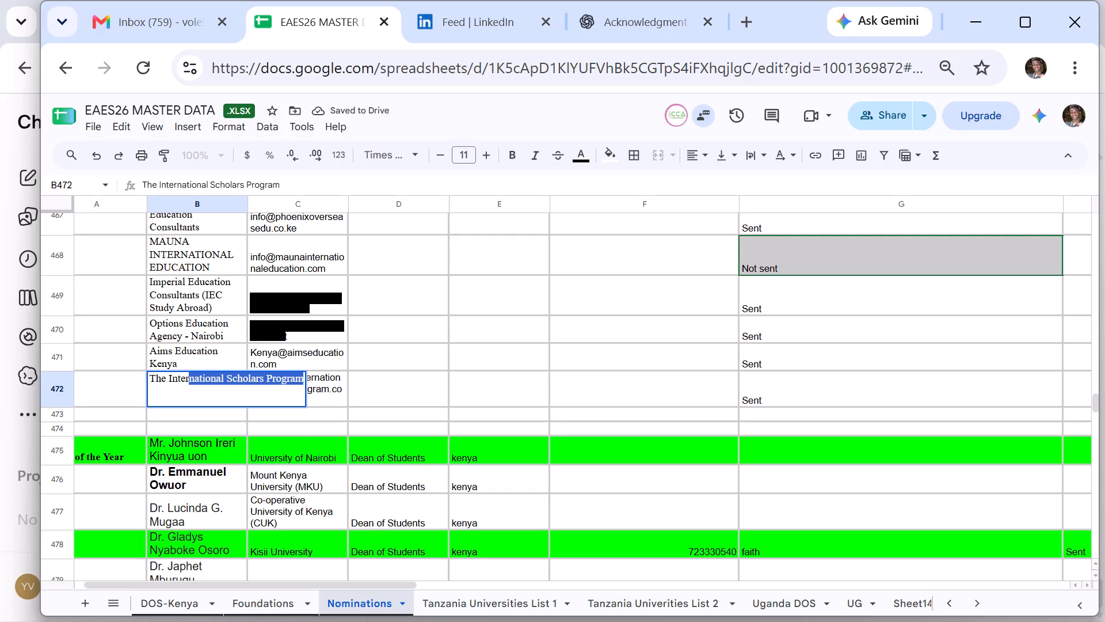
{"action": "left_click_drag", "start_coordinate": [190, 372], "coordinate": [137, 367]}
{"action": "key", "text": "ctrl+c"}
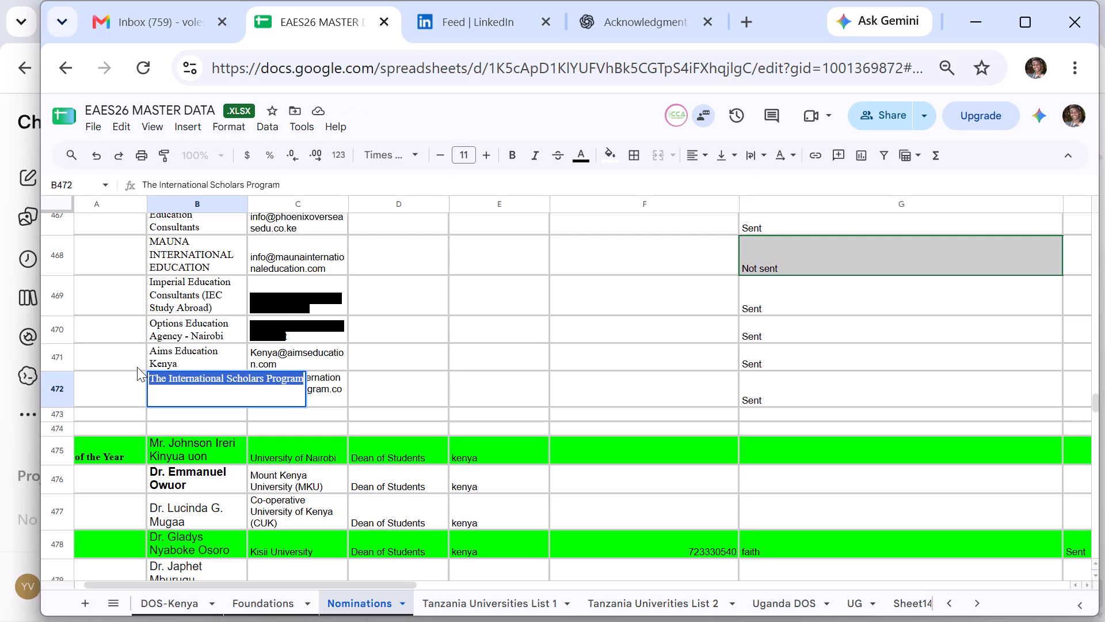
{"action": "left_click", "coordinate": [137, 367]}
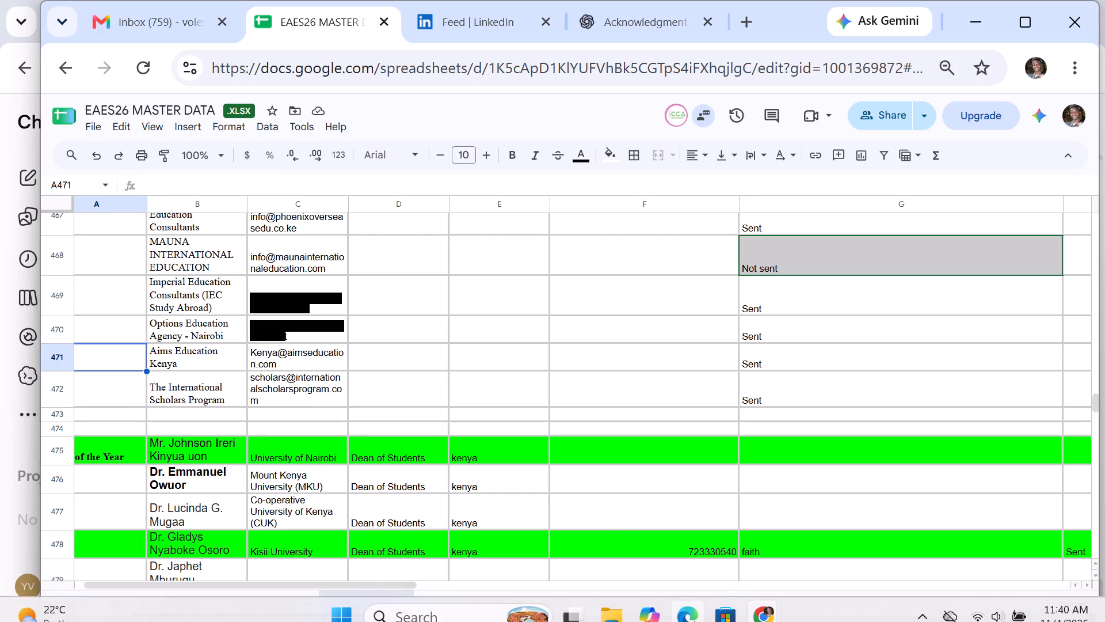
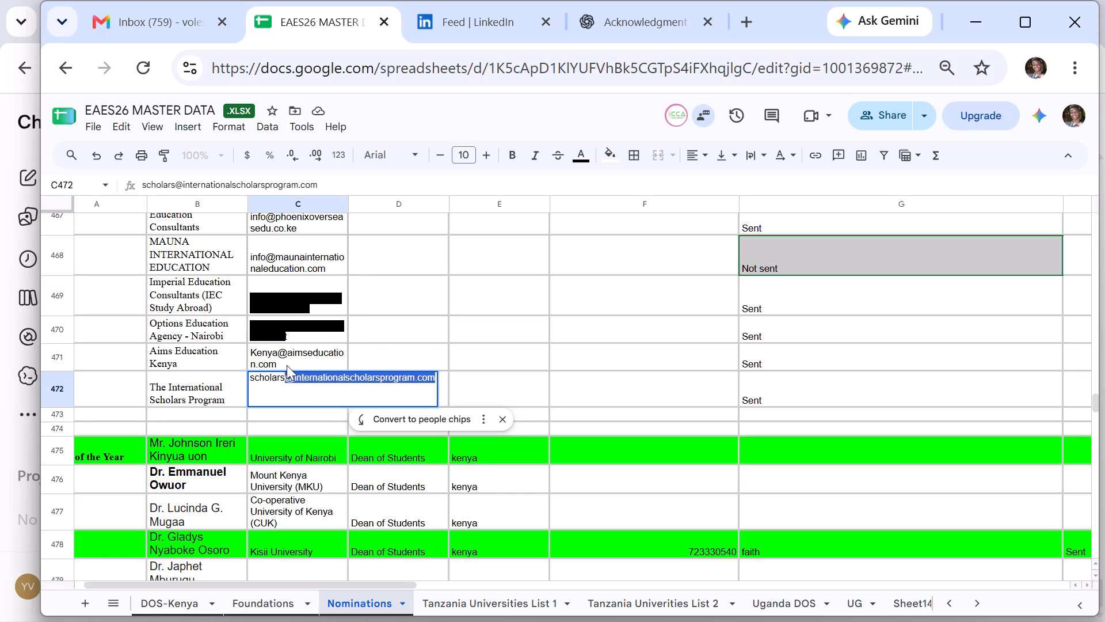
Copy the full email address text of The International Scholars Program from inside cell C472, leaving the cell's content as it is.
{"action": "left_click_drag", "start_coordinate": [287, 365], "coordinate": [232, 365]}
{"action": "key", "text": "ctrl+c"}
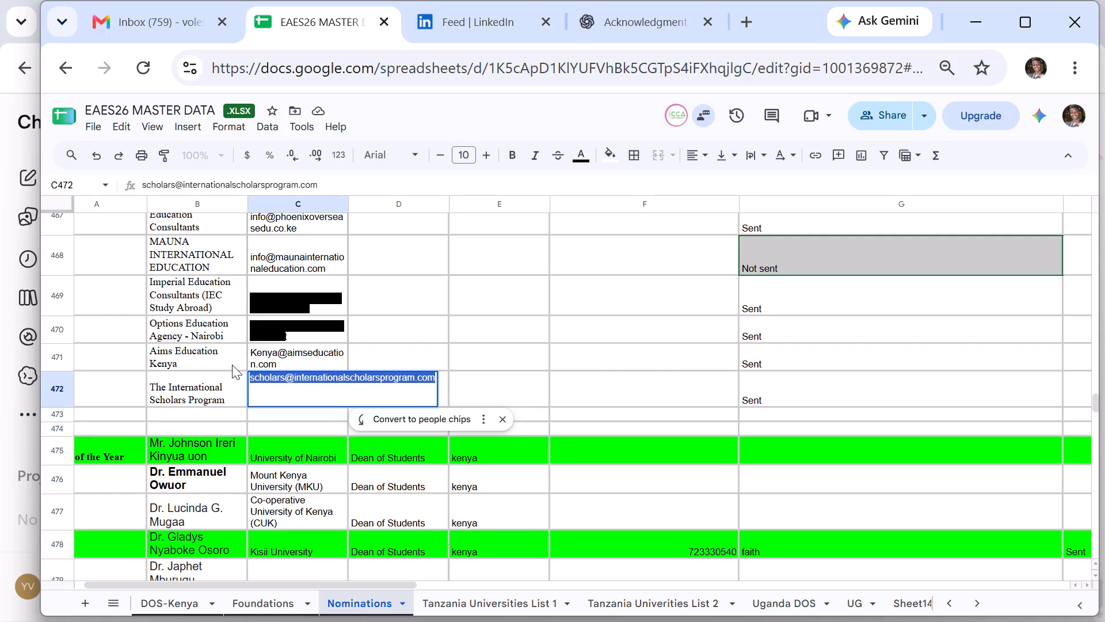
{"action": "left_click", "coordinate": [582, 400]}
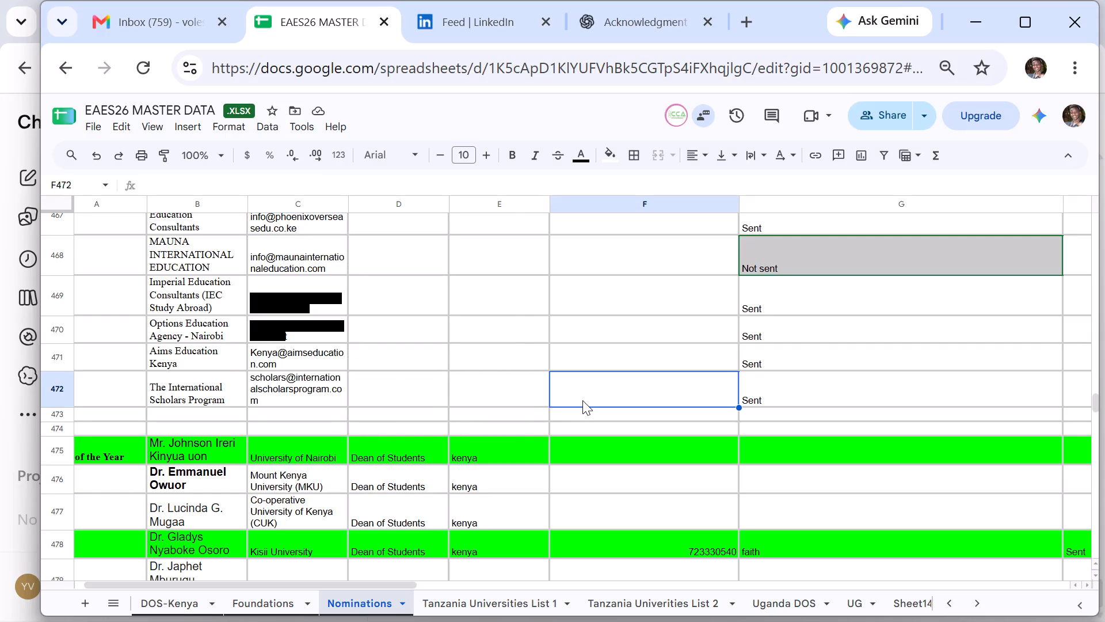
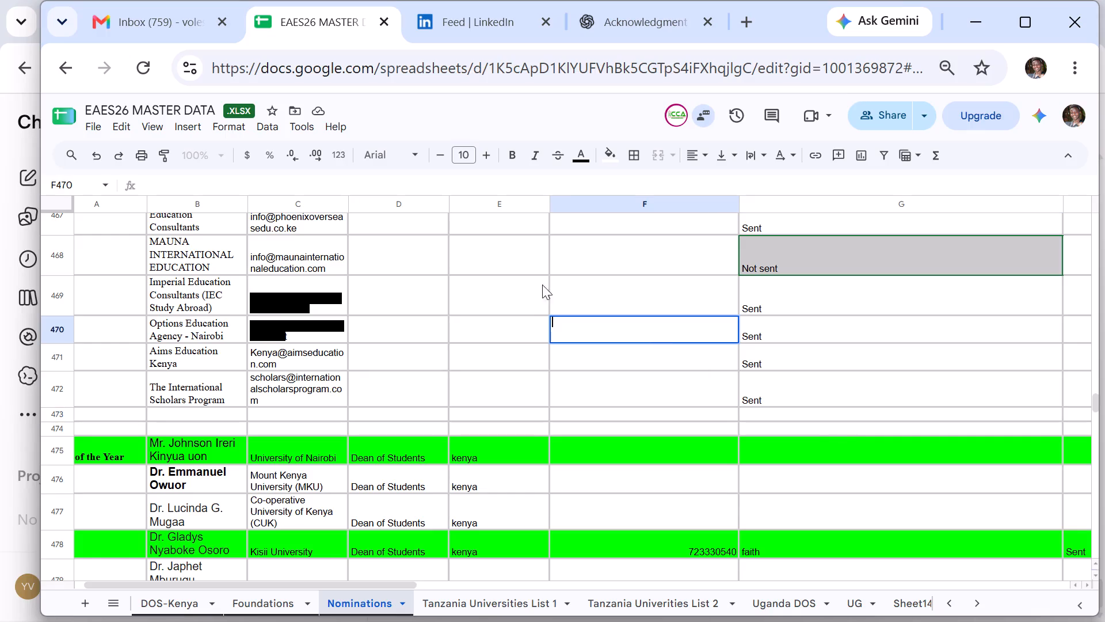
Review the Sent and Not sent statuses in column G for the education agencies in rows 459 to 472.
{"action": "scroll", "coordinate": [500, 273], "scroll_direction": "up", "scroll_amount": 1}
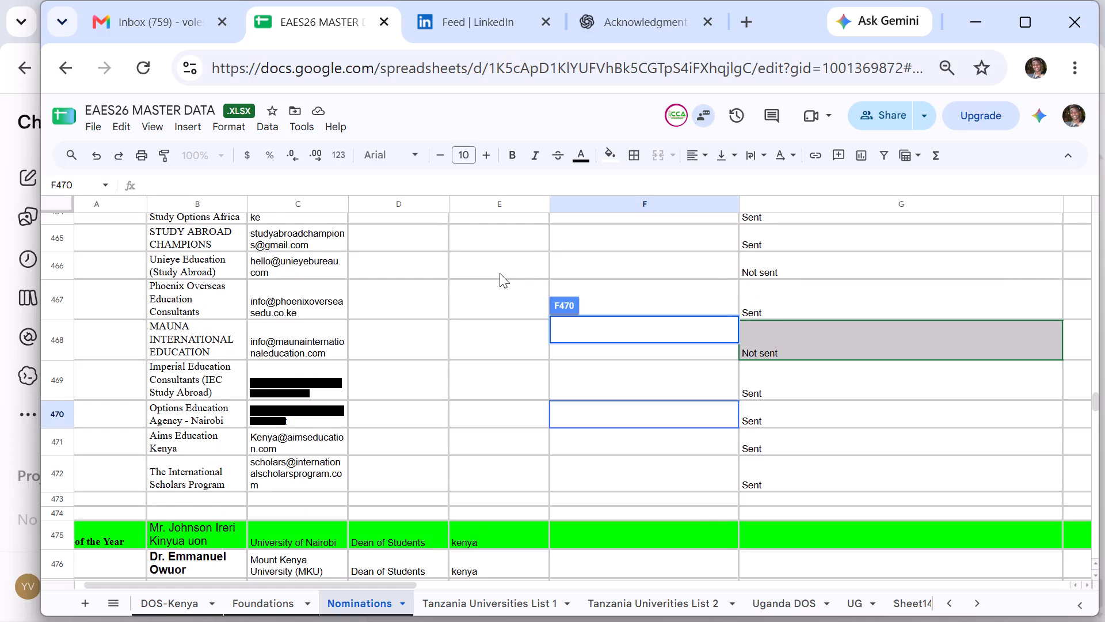
{"action": "scroll", "coordinate": [500, 273], "scroll_direction": "up", "scroll_amount": 2}
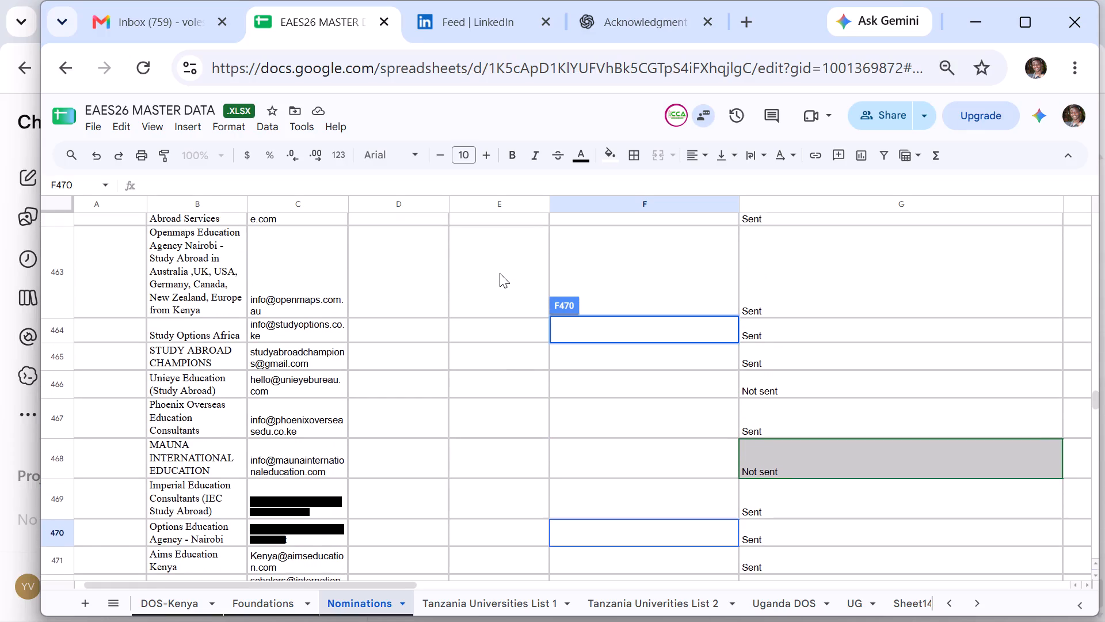
{"action": "scroll", "coordinate": [500, 273], "scroll_direction": "up", "scroll_amount": 3}
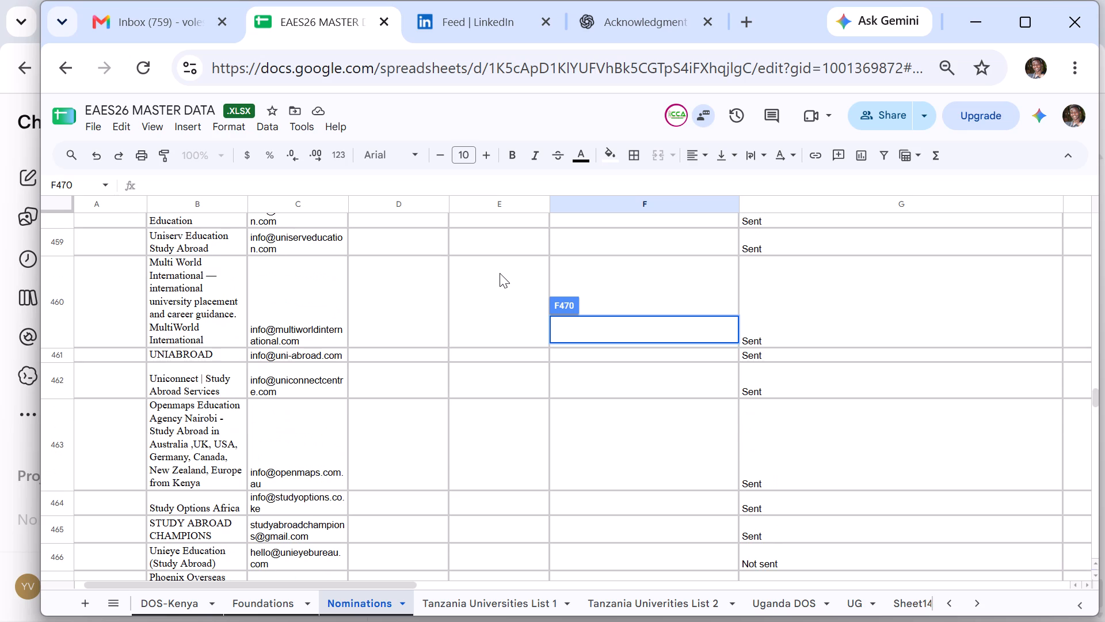
{"action": "left_click", "coordinate": [857, 320]}
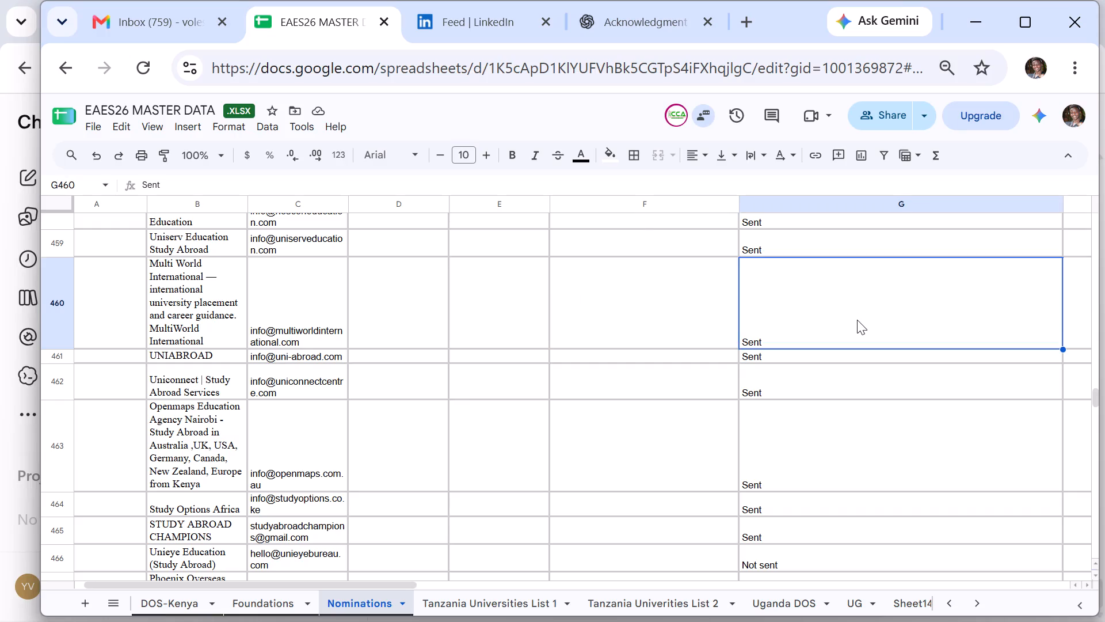
Look through the Dean of Students and Director of Career Services nominees below the agency list, checking their contact and status cells.
{"action": "scroll", "coordinate": [857, 320], "scroll_direction": "down", "scroll_amount": 6}
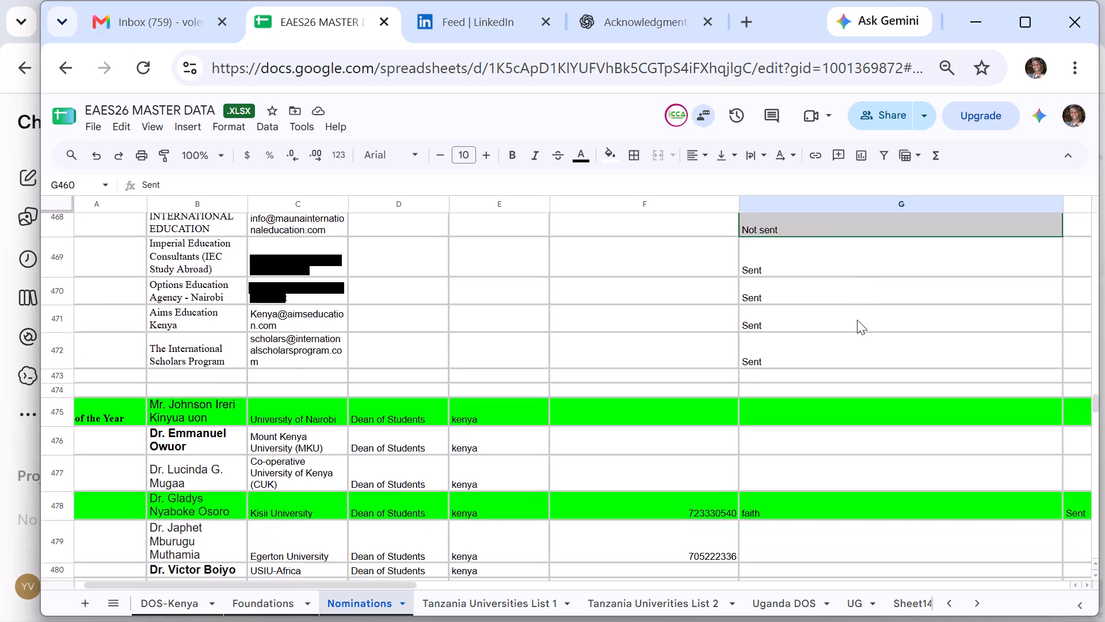
{"action": "scroll", "coordinate": [857, 320], "scroll_direction": "down", "scroll_amount": 4}
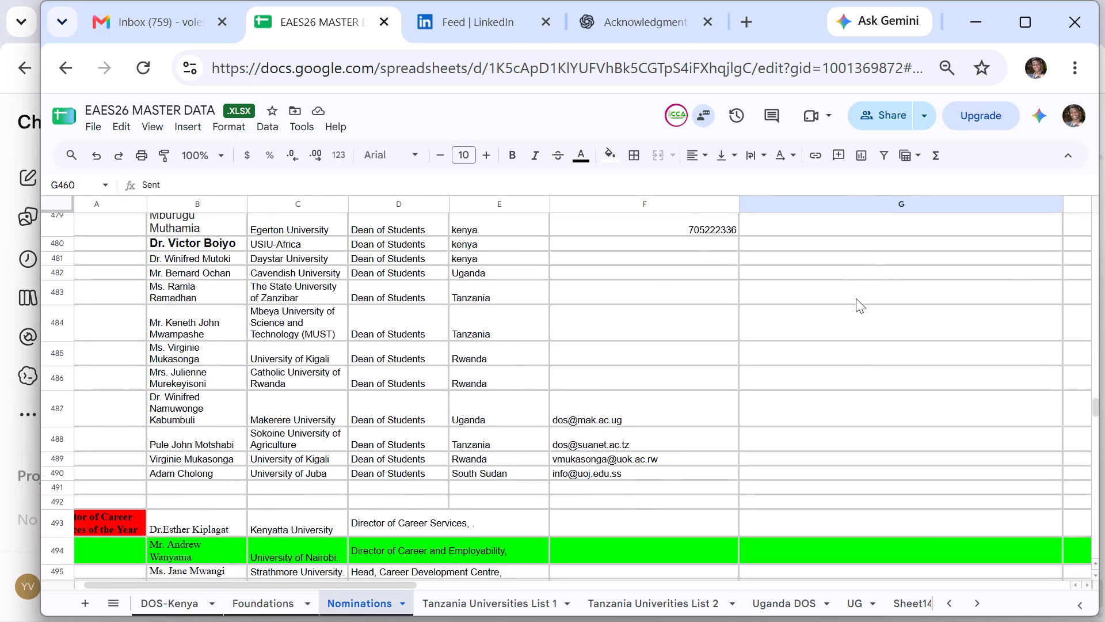
{"action": "scroll", "coordinate": [856, 298], "scroll_direction": "down", "scroll_amount": 1}
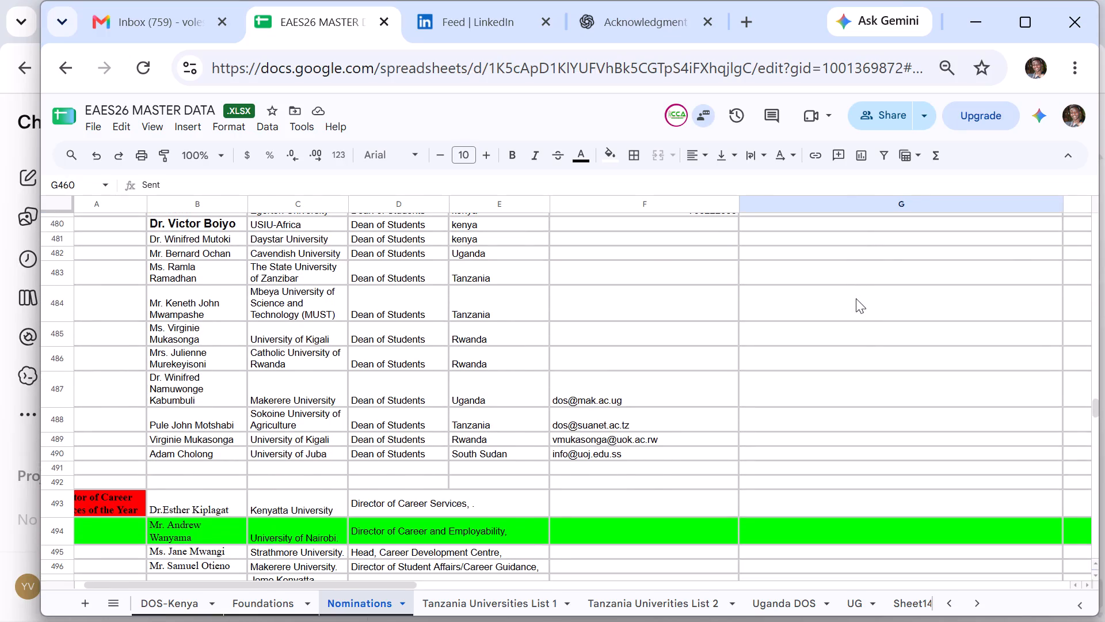
{"action": "left_click", "coordinate": [856, 298]}
{"action": "scroll", "coordinate": [854, 286], "scroll_direction": "down", "scroll_amount": 1}
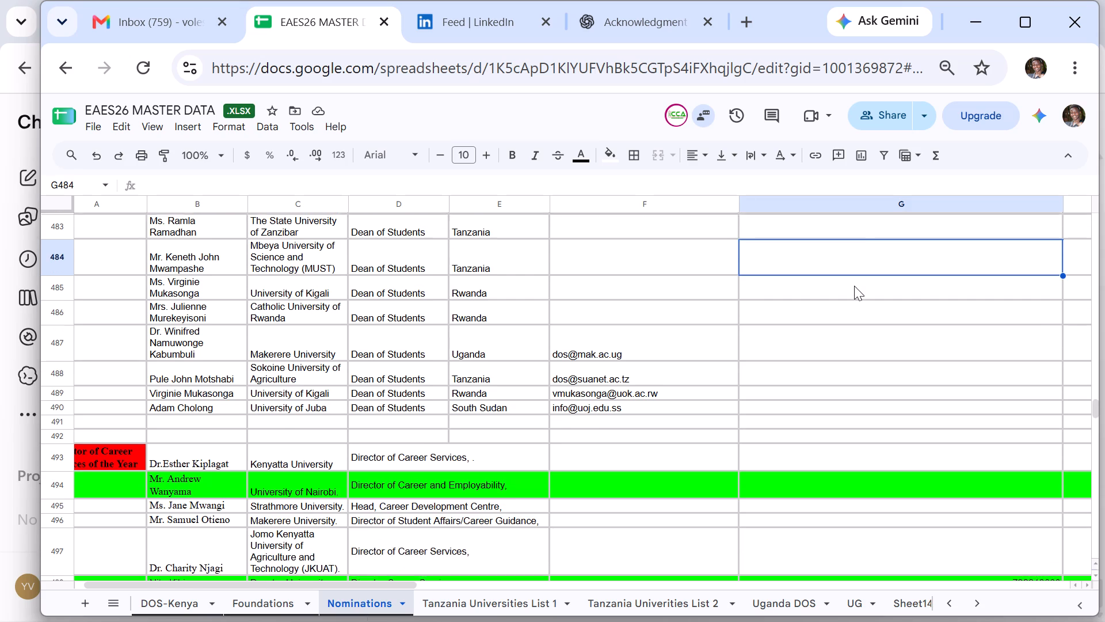
{"action": "scroll", "coordinate": [854, 286], "scroll_direction": "down", "scroll_amount": 2}
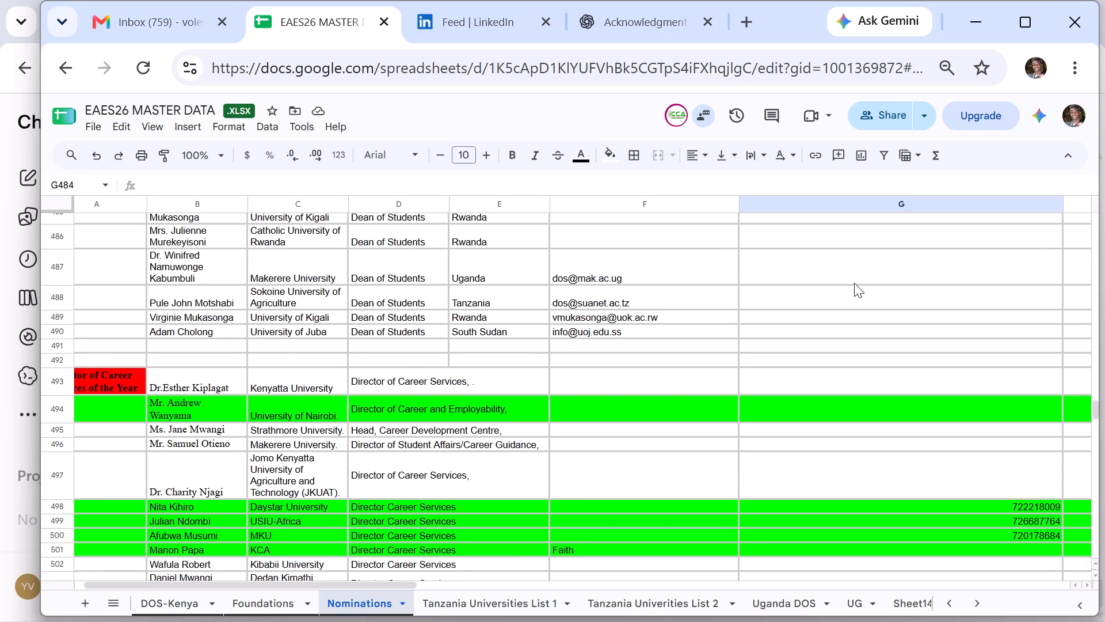
{"action": "scroll", "coordinate": [854, 283], "scroll_direction": "down", "scroll_amount": 1}
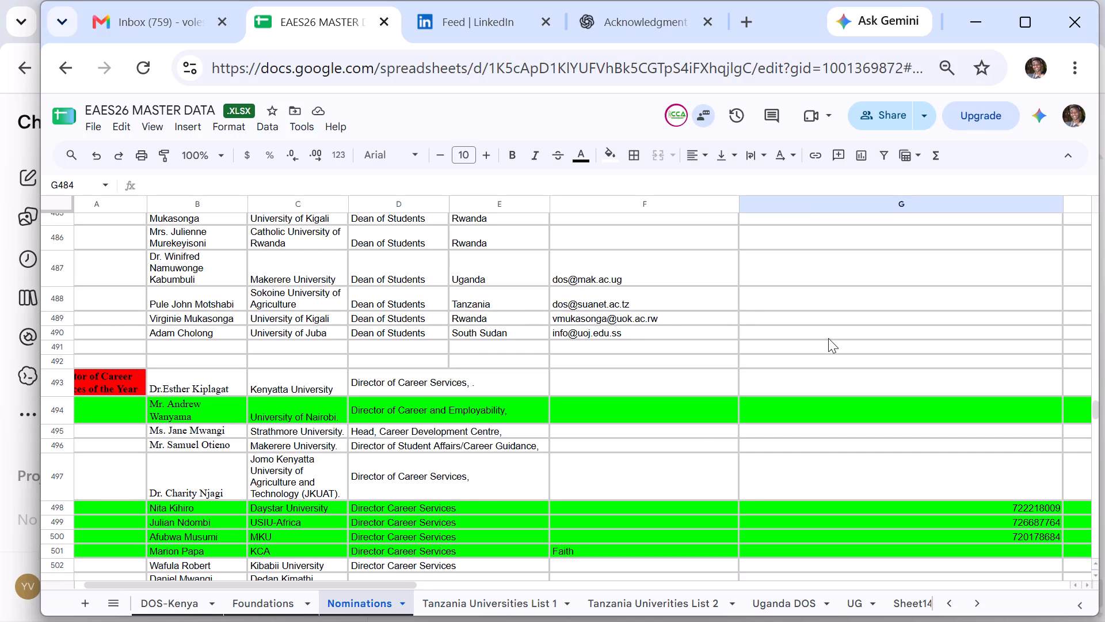
{"action": "scroll", "coordinate": [639, 394], "scroll_direction": "up", "scroll_amount": 4}
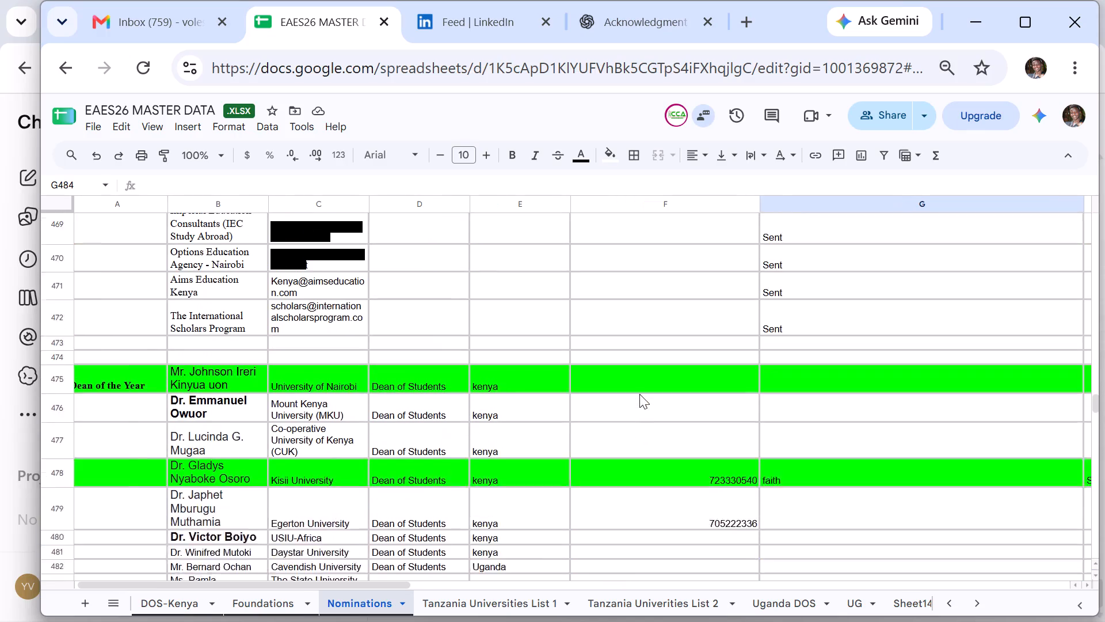
{"action": "scroll", "coordinate": [636, 256], "scroll_direction": "down", "scroll_amount": 1}
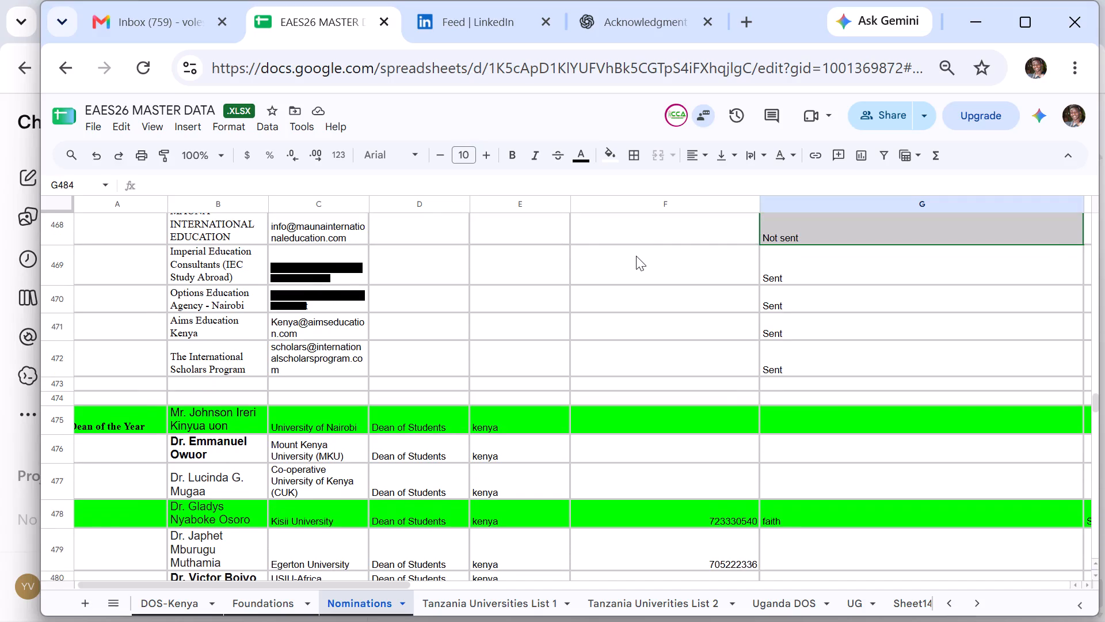
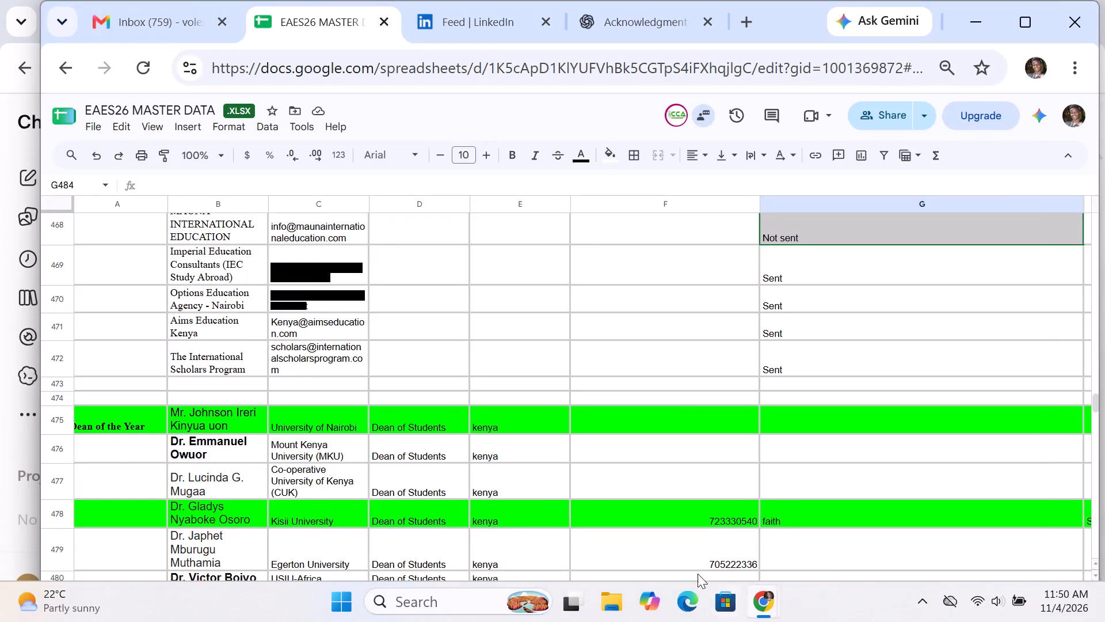
Launch the recently used Kuro app from Windows search.
{"action": "left_click", "coordinate": [466, 601]}
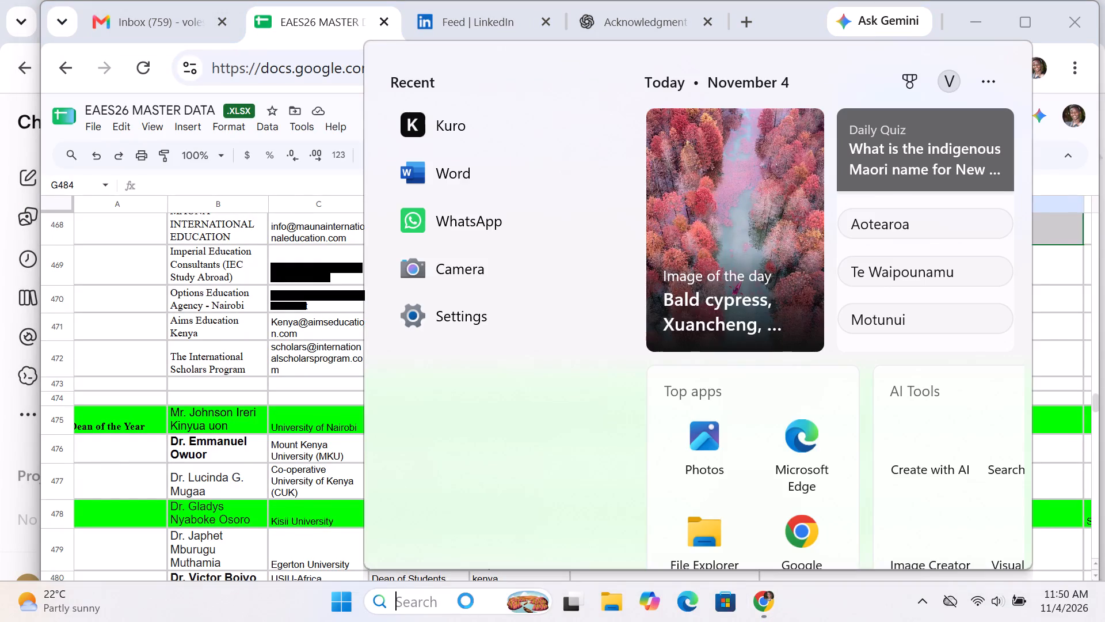
{"action": "left_click", "coordinate": [466, 601]}
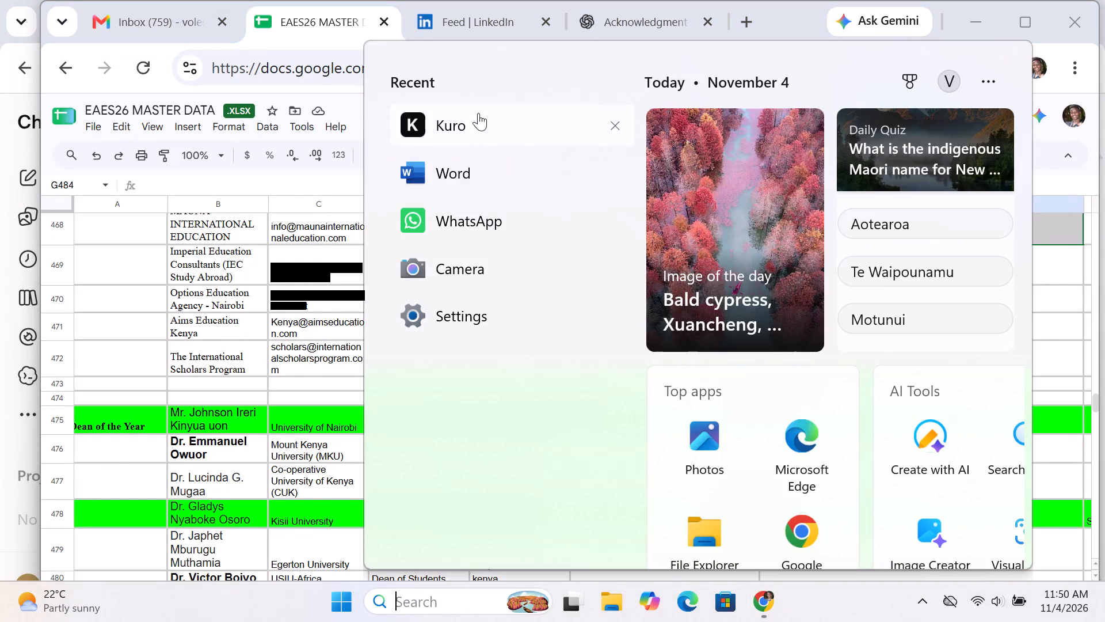
{"action": "double_click", "coordinate": [472, 128]}
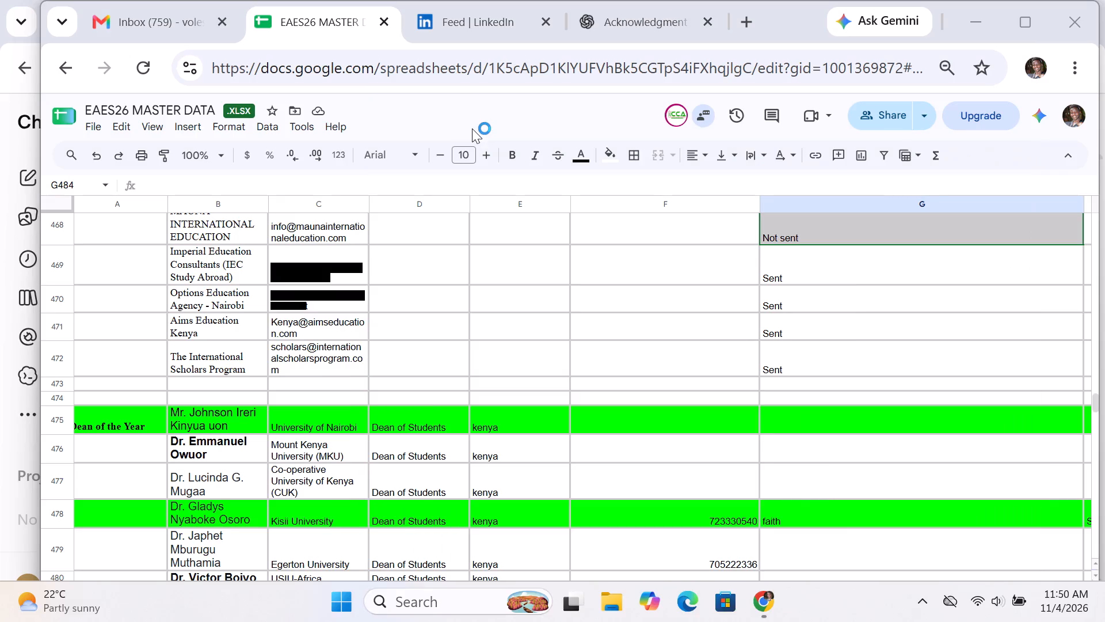
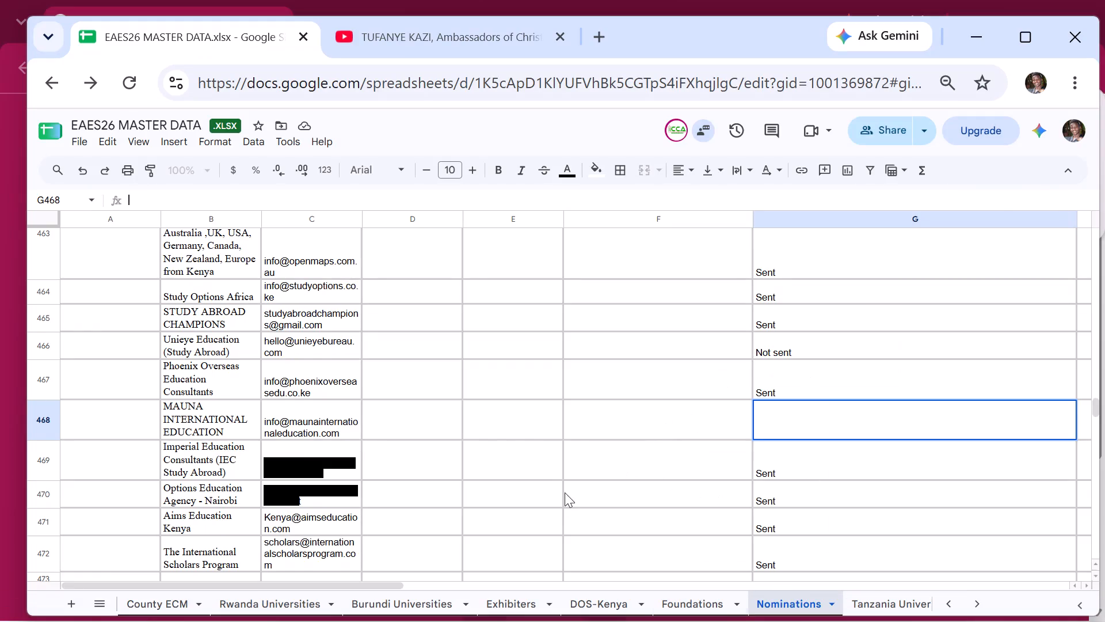
Record the email status of MAUNA INTERNATIONAL EDUCATION in column G, row 468, as Not sent.
{"action": "left_click", "coordinate": [838, 314]}
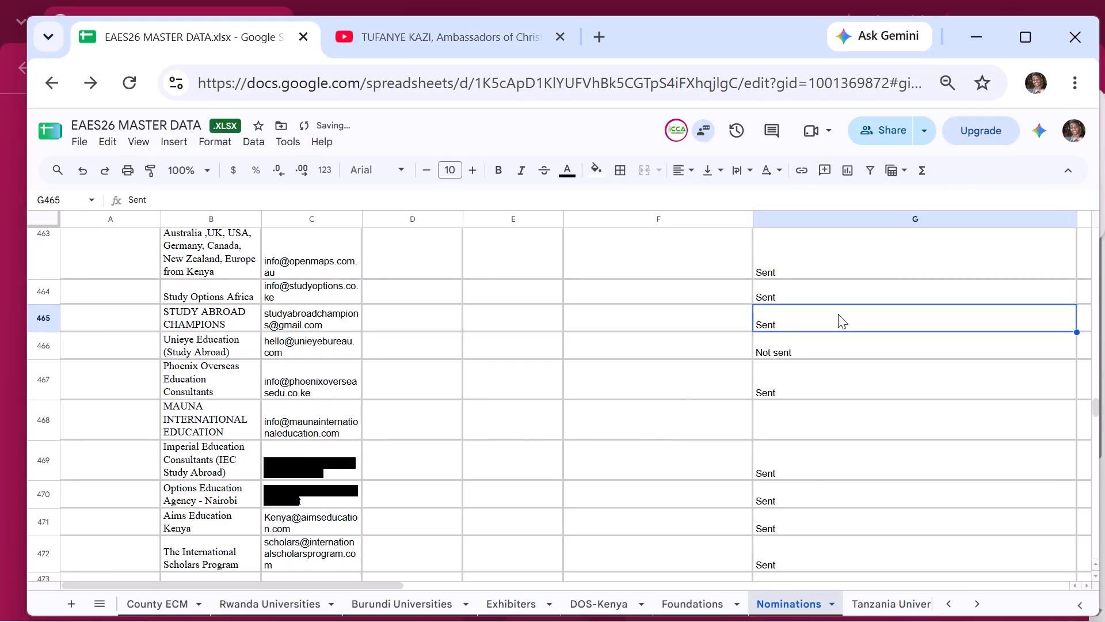
{"action": "left_click", "coordinate": [786, 418]}
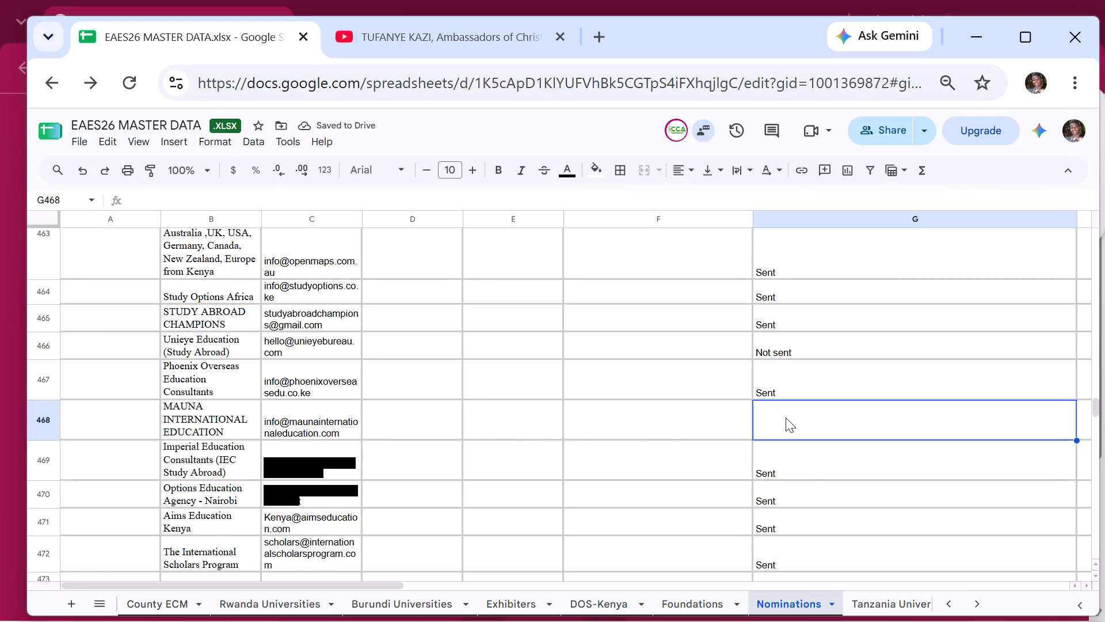
{"action": "double_click", "coordinate": [786, 418]}
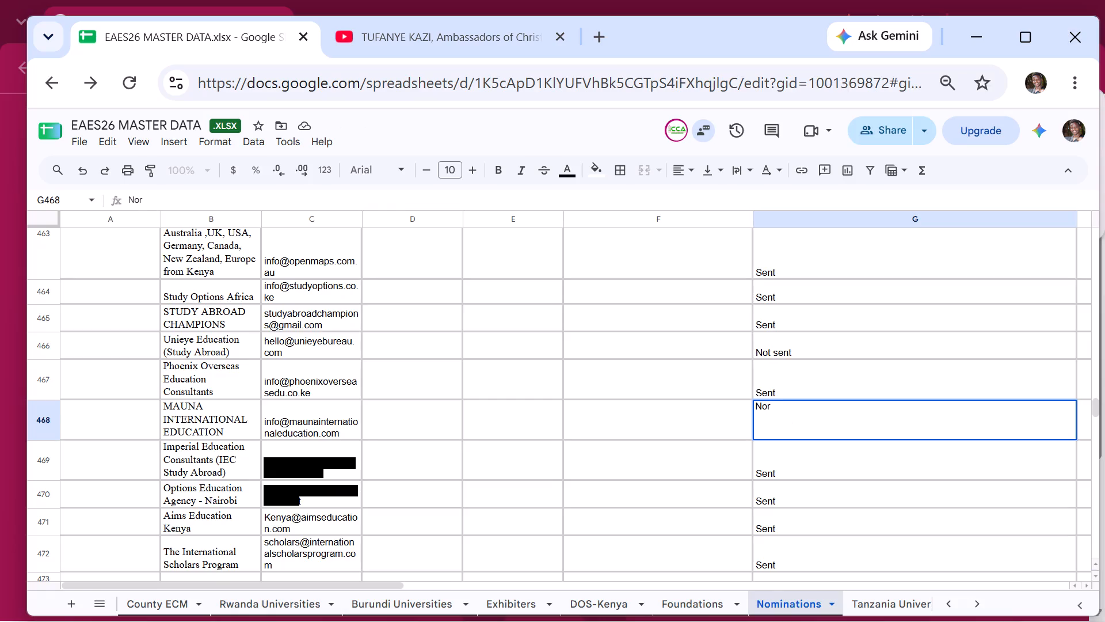
{"action": "key", "text": "BackSpace"}
{"action": "type", "text": "t sent"}
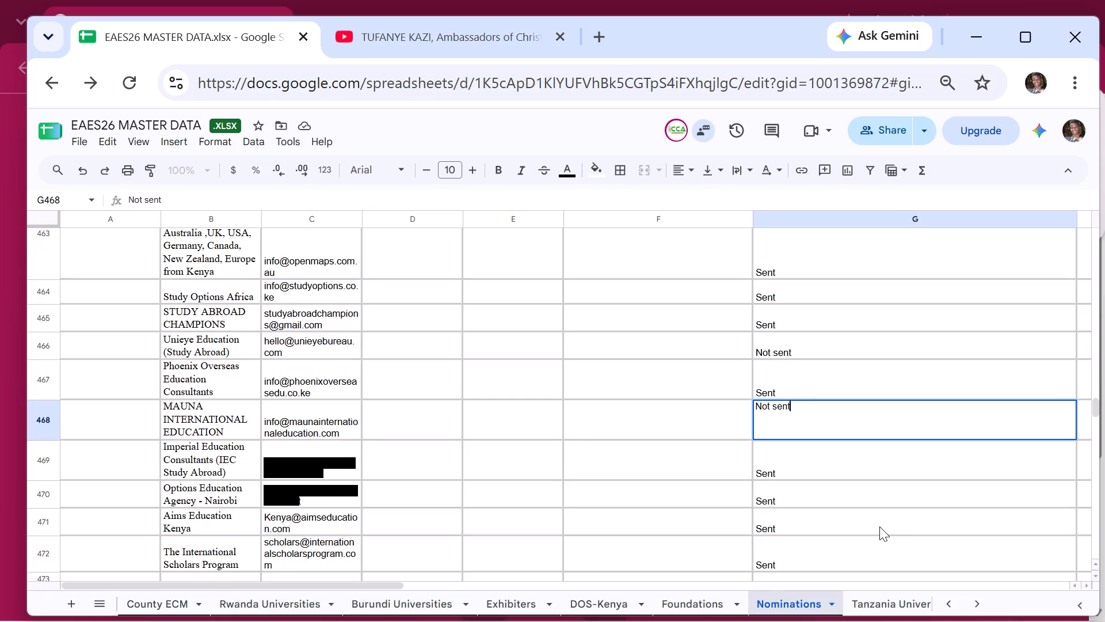
{"action": "left_click", "coordinate": [879, 526]}
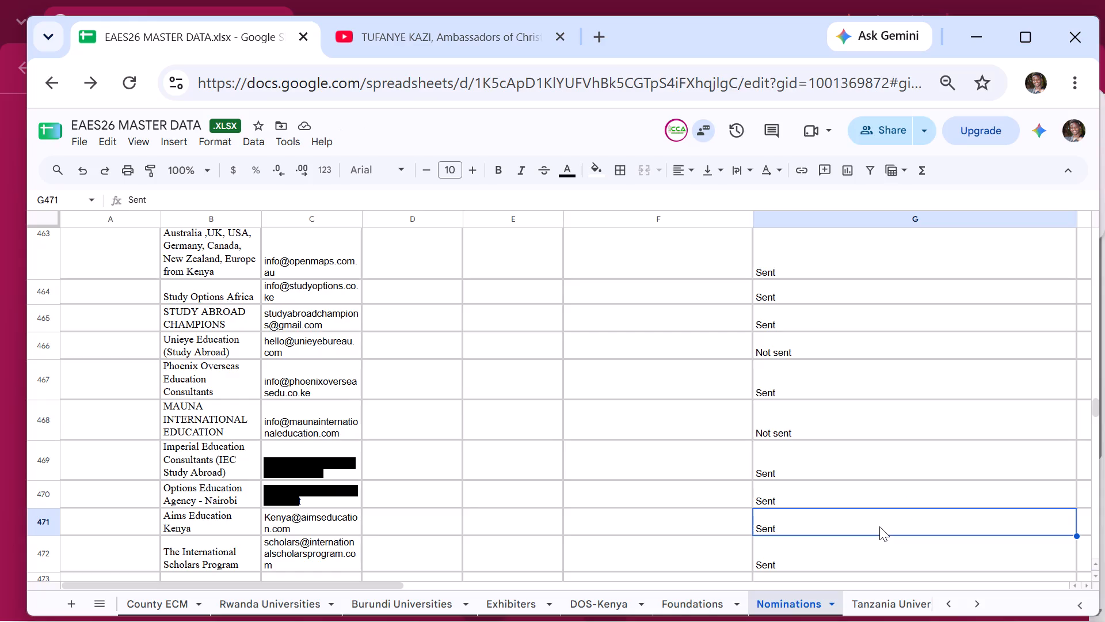
Look over the Dean of Students nominees below the education agency list, including their contact and status cells.
{"action": "scroll", "coordinate": [879, 526], "scroll_direction": "down", "scroll_amount": 1}
{"action": "scroll", "coordinate": [877, 444], "scroll_direction": "down", "scroll_amount": 3}
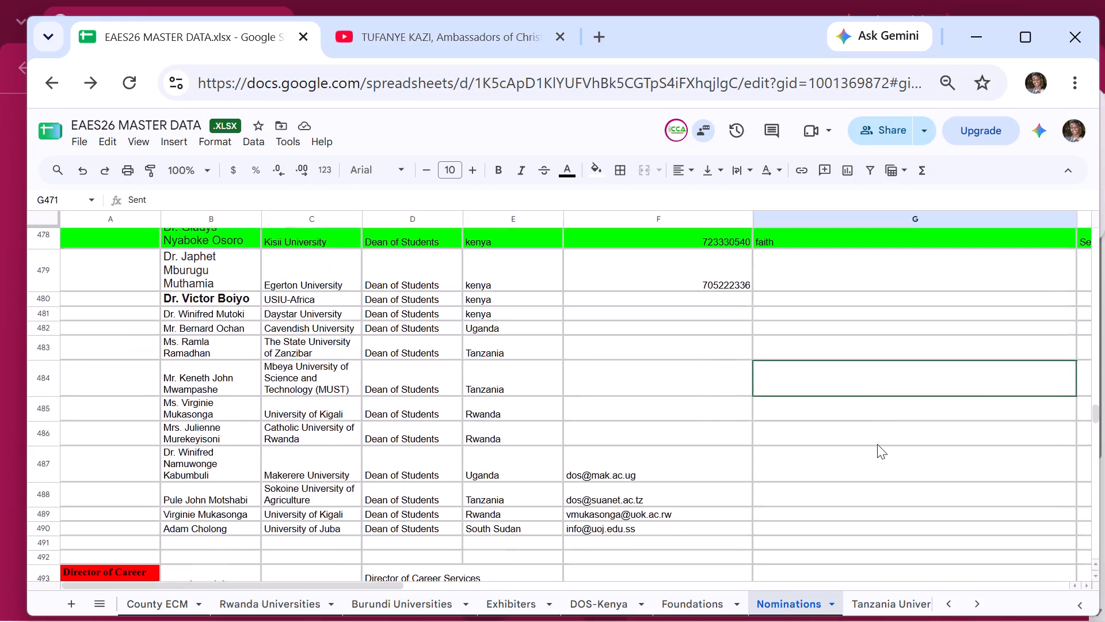